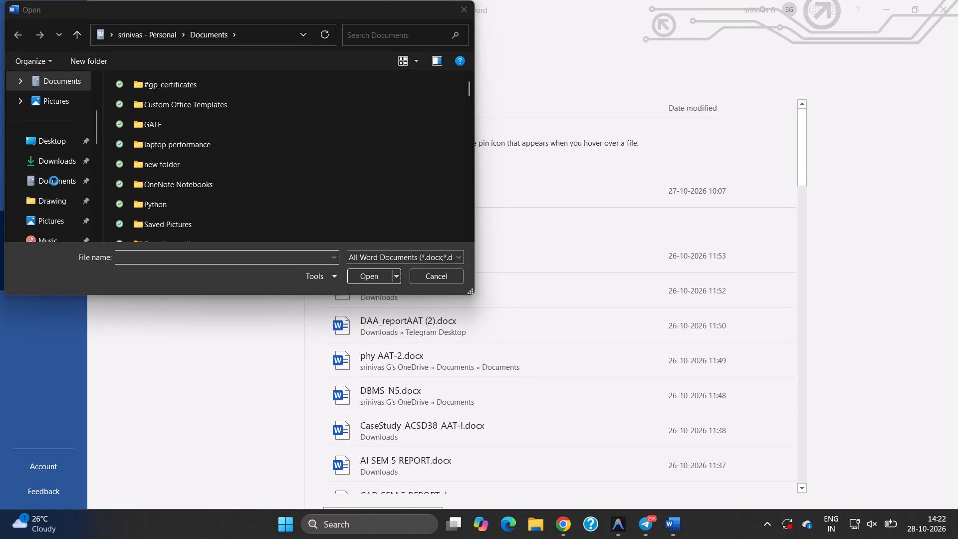
# Open the AI, CAD, ISM and DMML SEM 5 REPORT.docx files together from the Downloads folder.
pyautogui.click(47, 167)
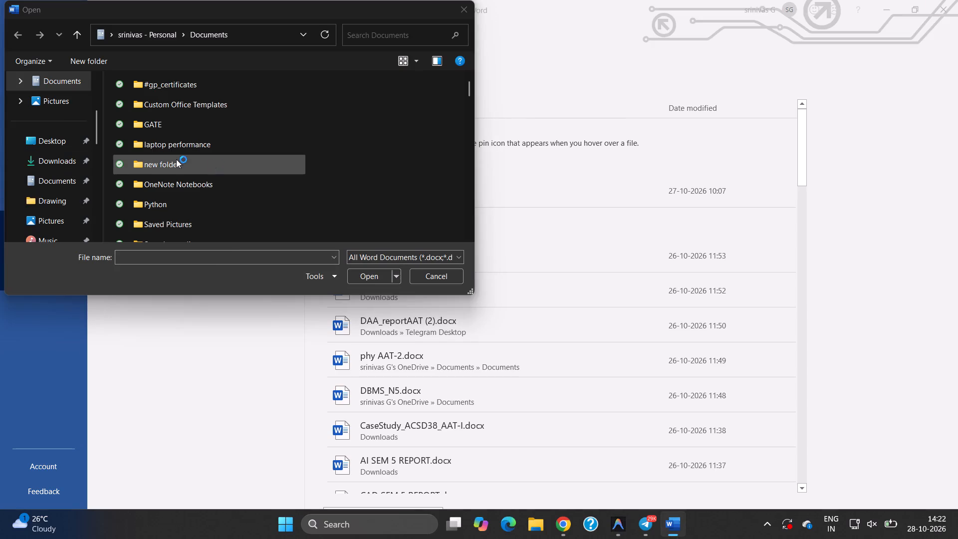
pyautogui.doubleClick(67, 164)
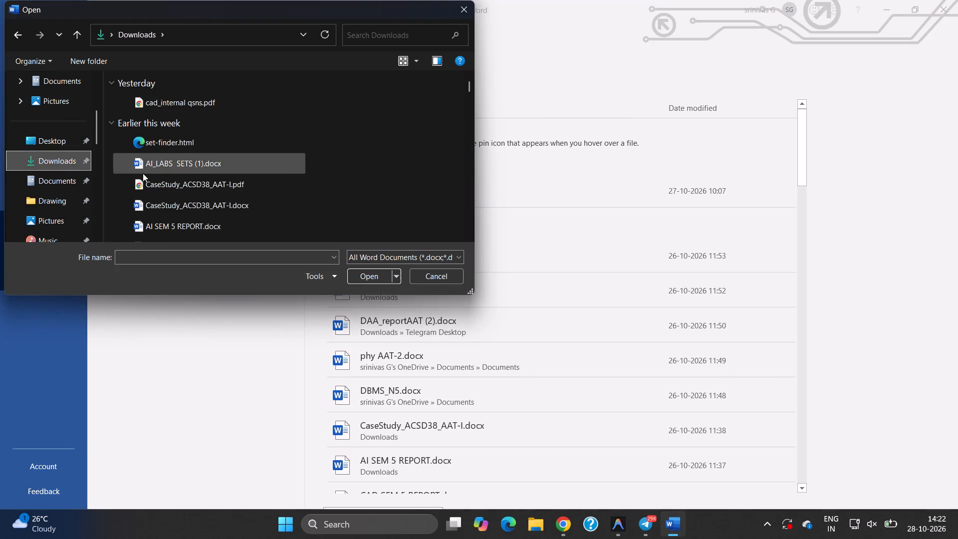
pyautogui.scroll(-1, 182, 213)
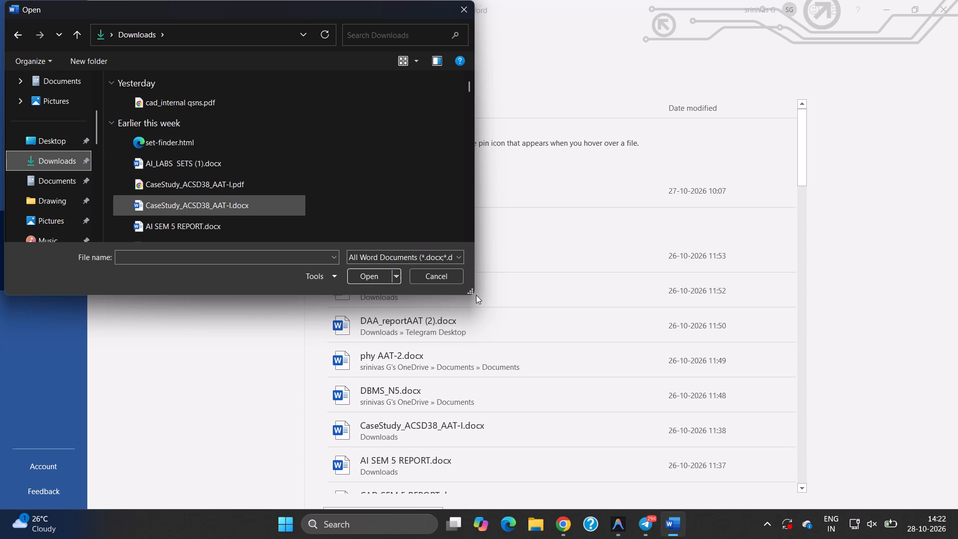
pyautogui.scroll(-1, 476, 295)
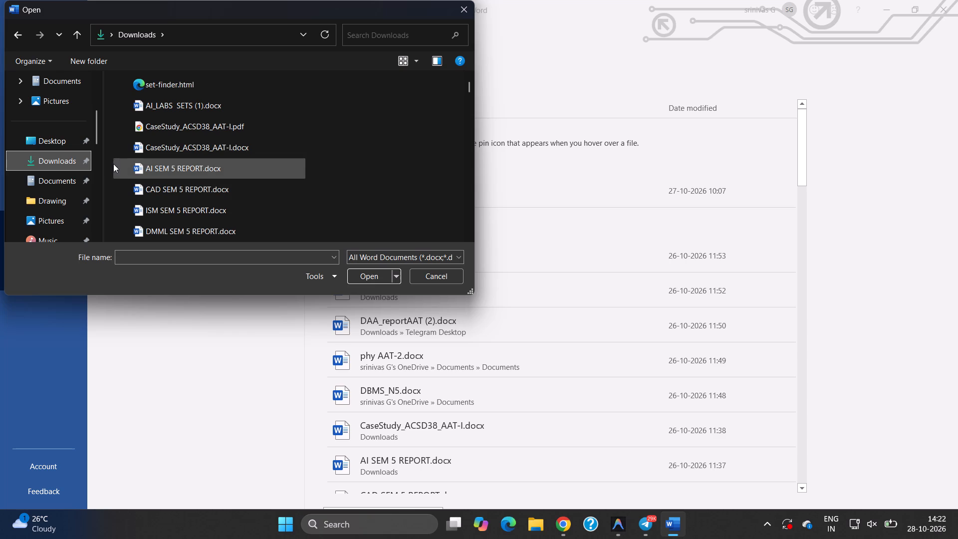
pyautogui.moveTo(111, 164); pyautogui.dragTo(139, 209)
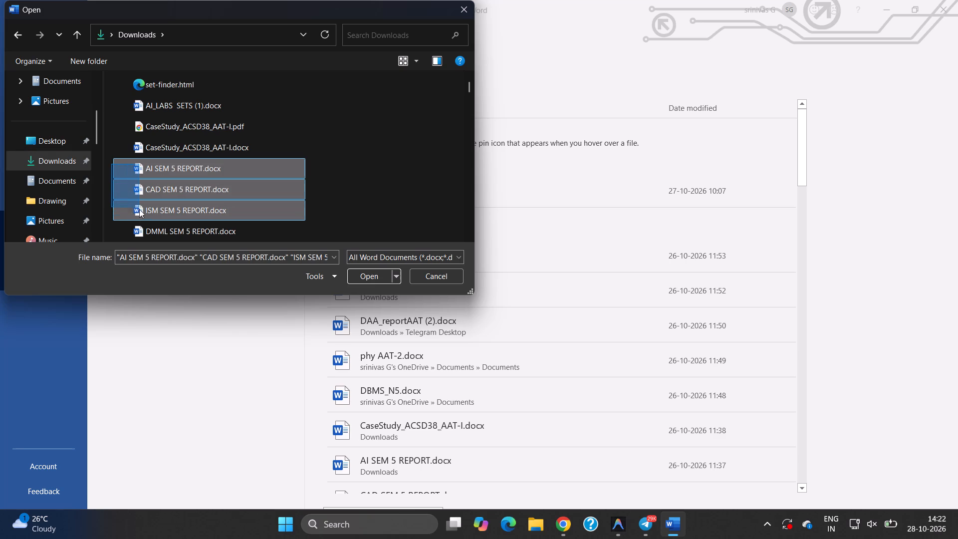
pyautogui.moveTo(139, 209); pyautogui.dragTo(142, 218)
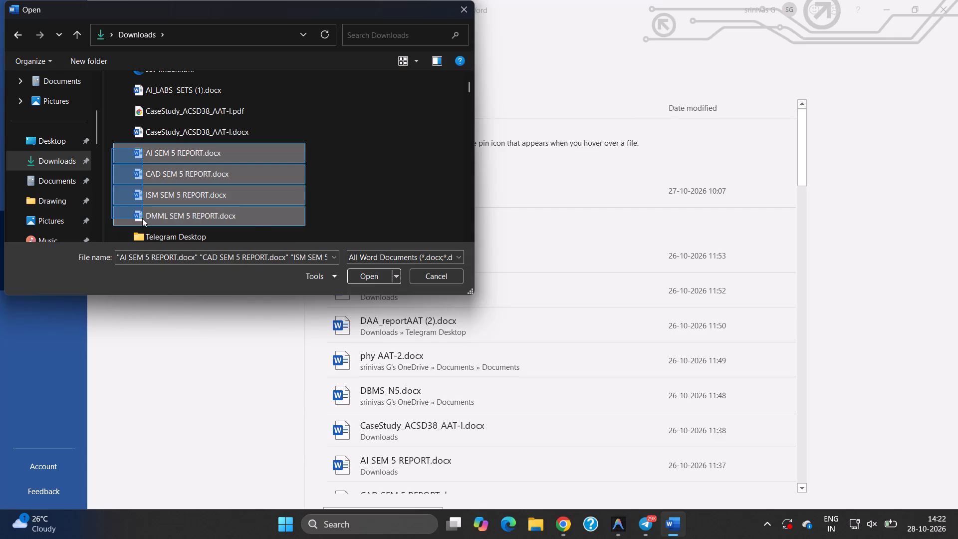
pyautogui.click(361, 279)
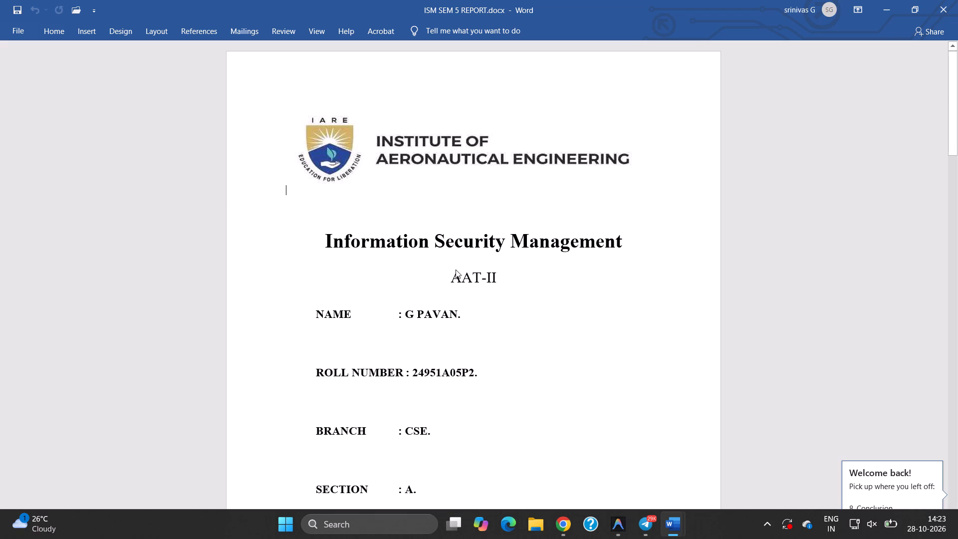
# Export the ISM SEM 5 REPORT document as a standard-quality PDF named ISM SEM 5 REPORT.pdf in Downloads.
pyautogui.click(15, 33)
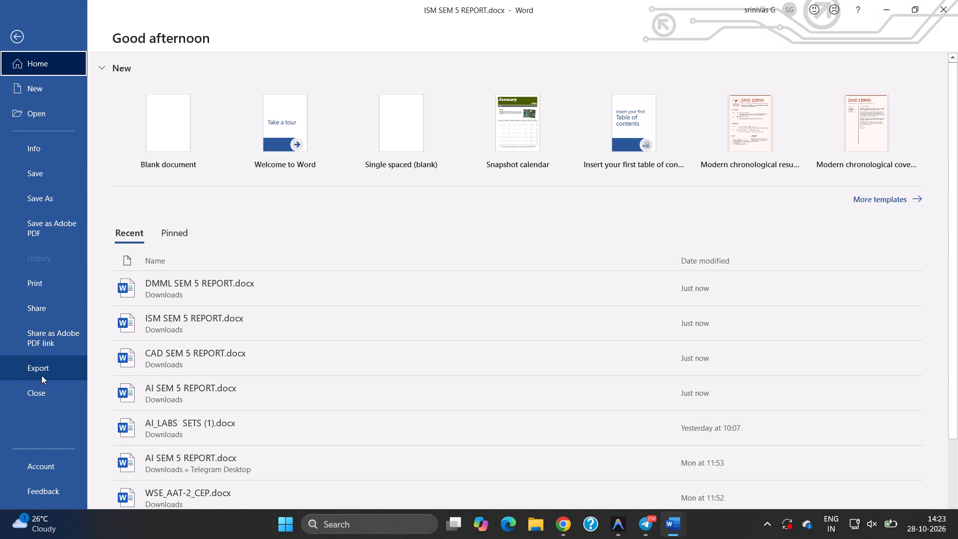
pyautogui.click(41, 375)
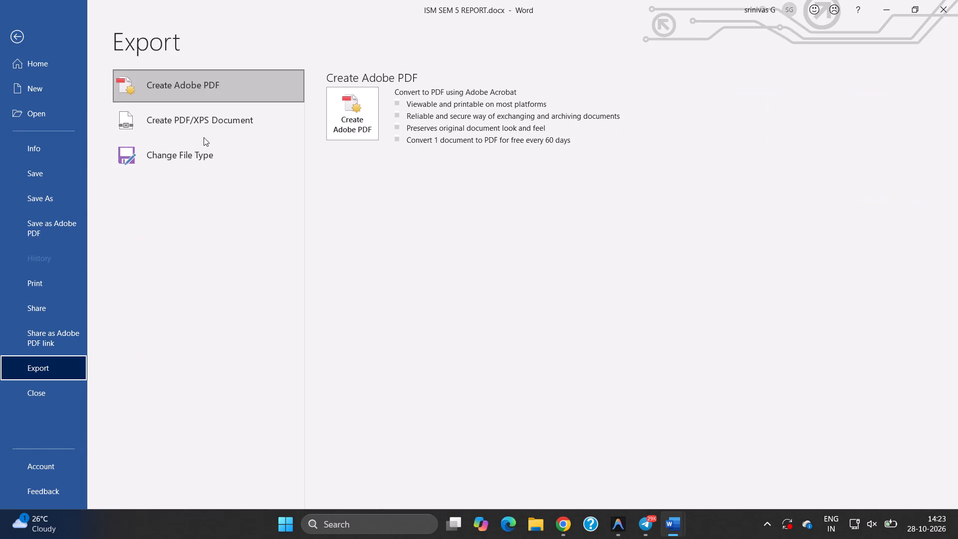
pyautogui.click(176, 119)
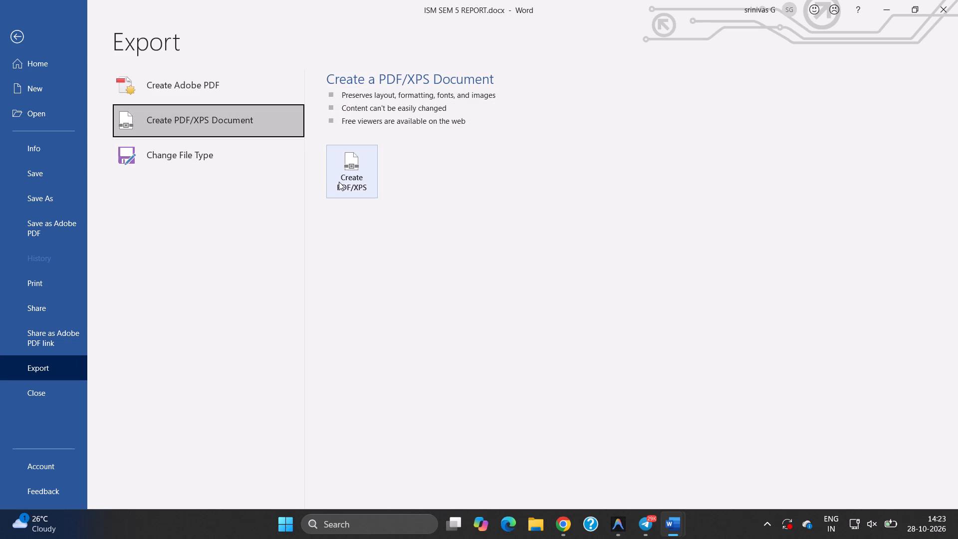
pyautogui.click(339, 182)
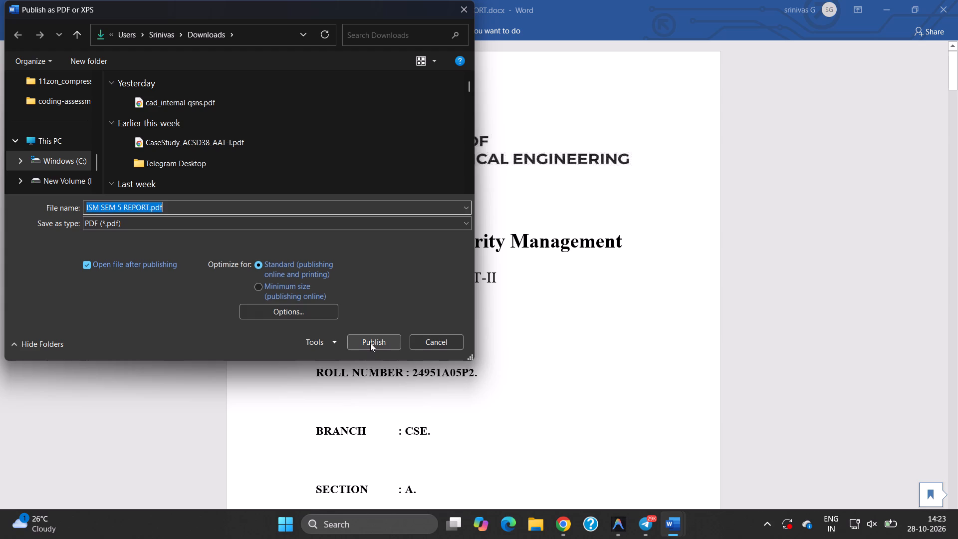
pyautogui.click(370, 343)
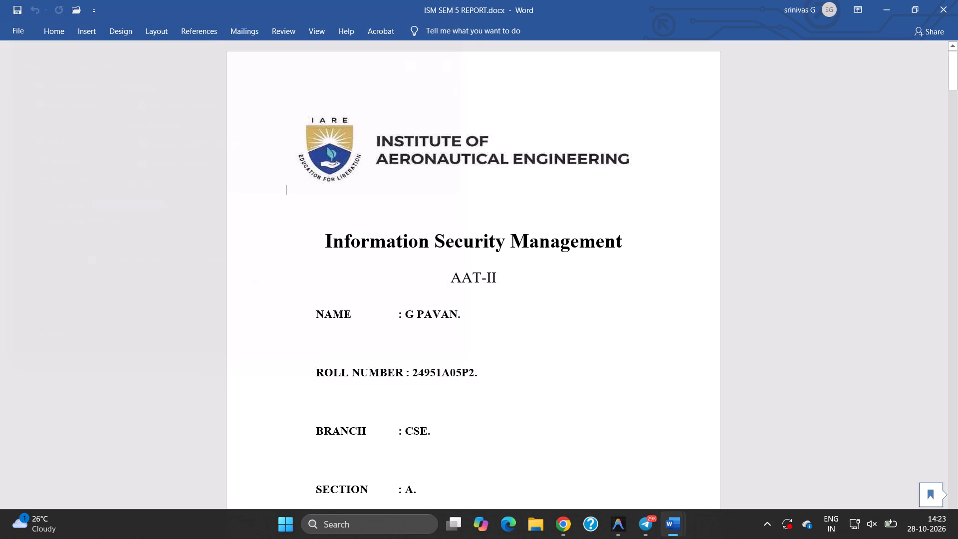
# Switch to Telegram's chat list.
pyautogui.click(650, 527)
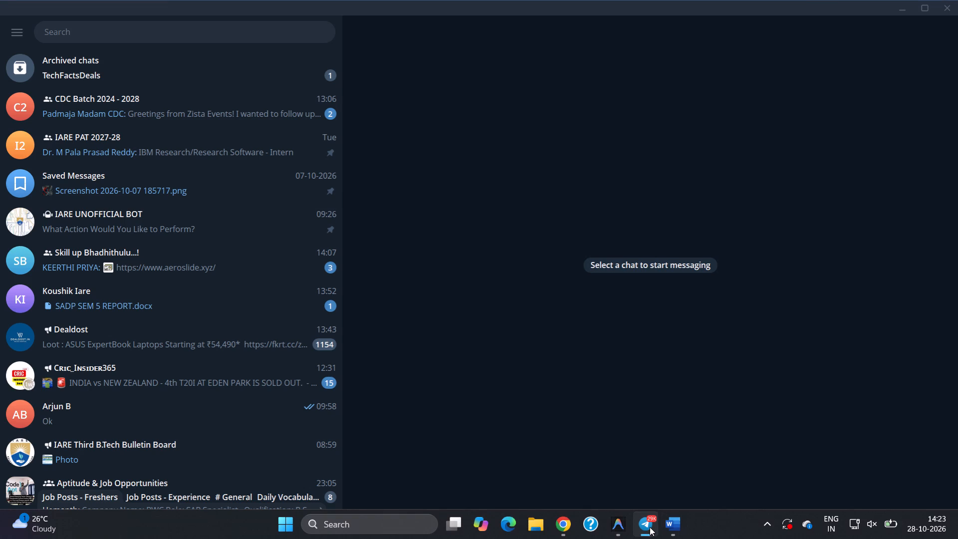
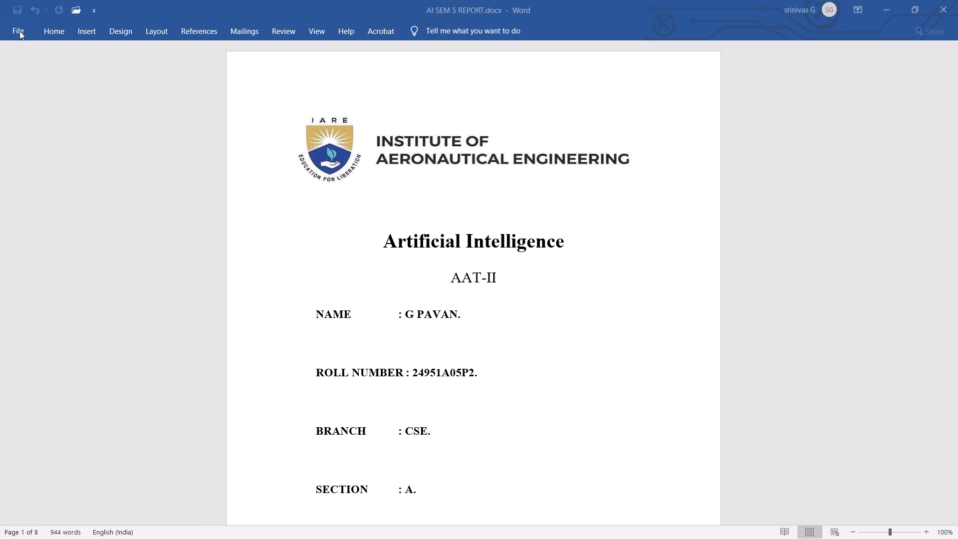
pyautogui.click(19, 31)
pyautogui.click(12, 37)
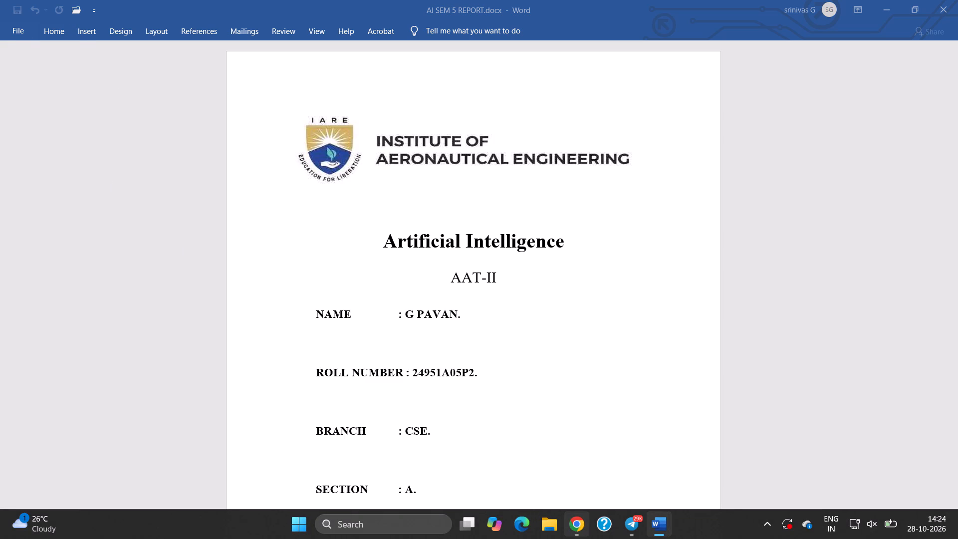
# Switch to Chrome and sign in to the Samvidha student management portal with the prefilled credentials.
pyautogui.click(573, 442)
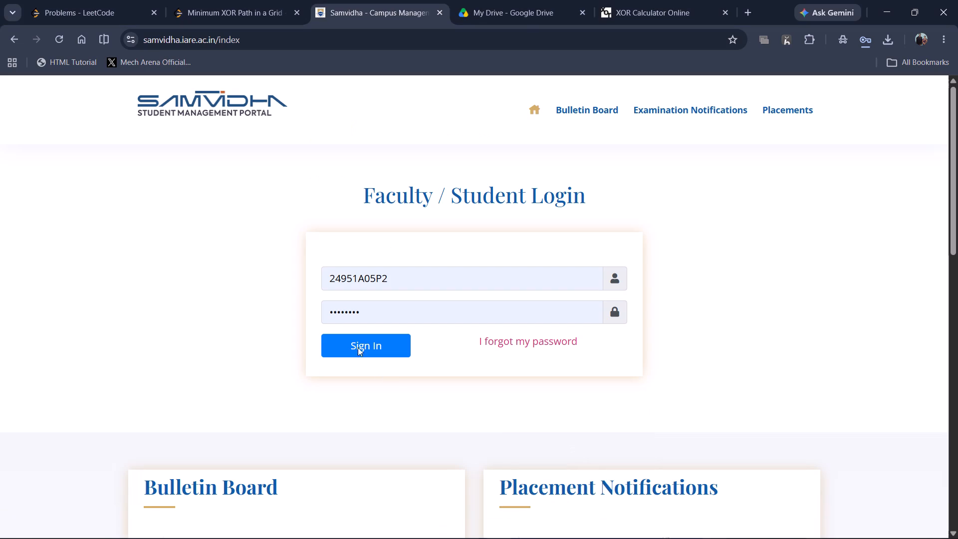
pyautogui.click(356, 346)
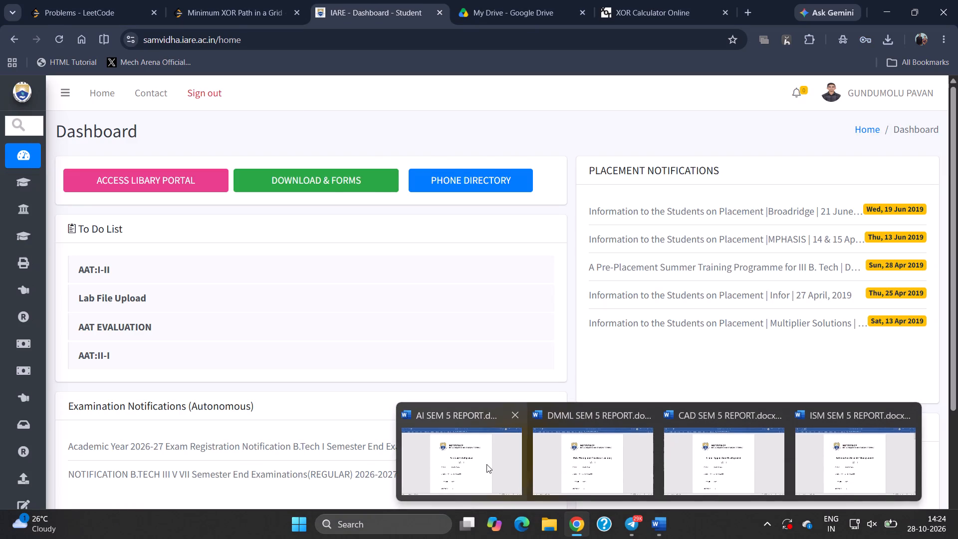
# Switch back to the AI SEM 5 REPORT document in Word.
pyautogui.click(485, 464)
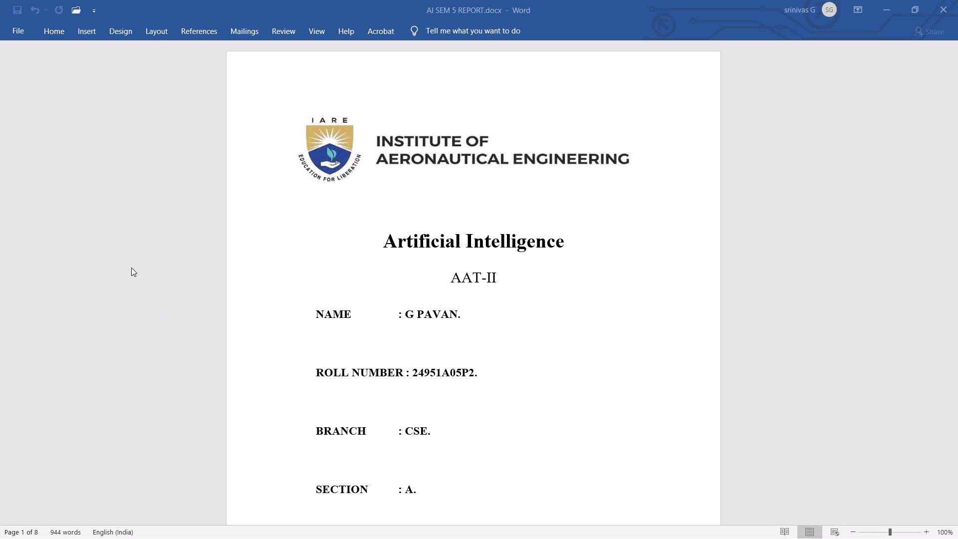
pyautogui.click(19, 33)
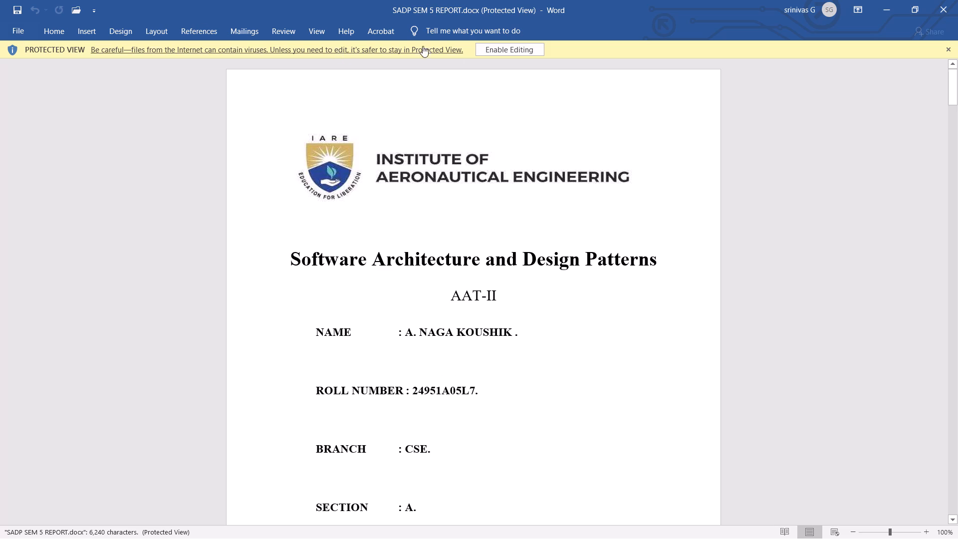
# Enable editing for the protected SADP SEM 5 REPORT document.
pyautogui.click(515, 53)
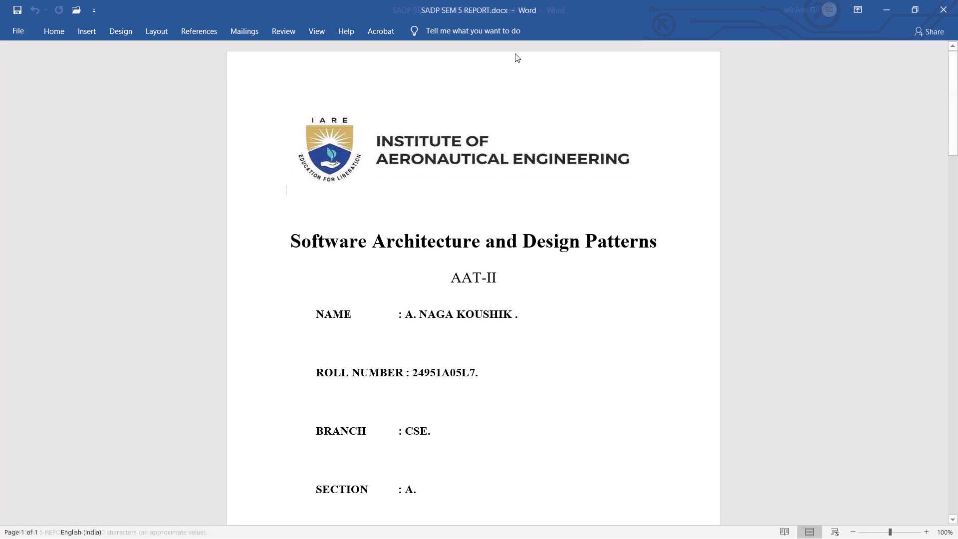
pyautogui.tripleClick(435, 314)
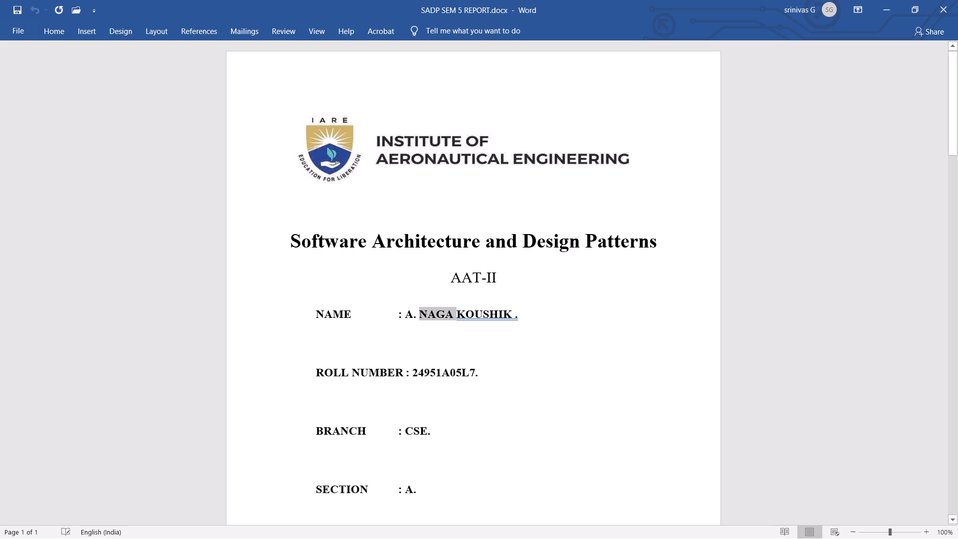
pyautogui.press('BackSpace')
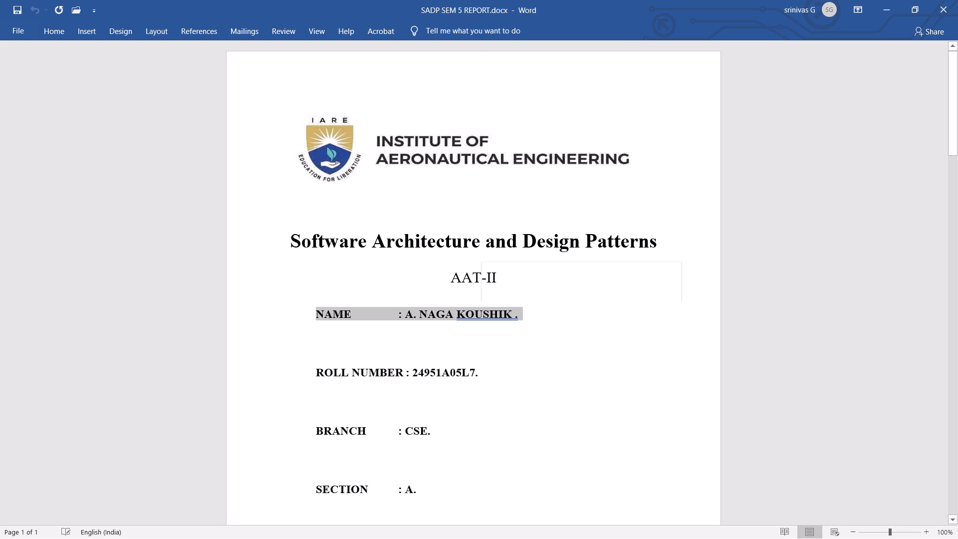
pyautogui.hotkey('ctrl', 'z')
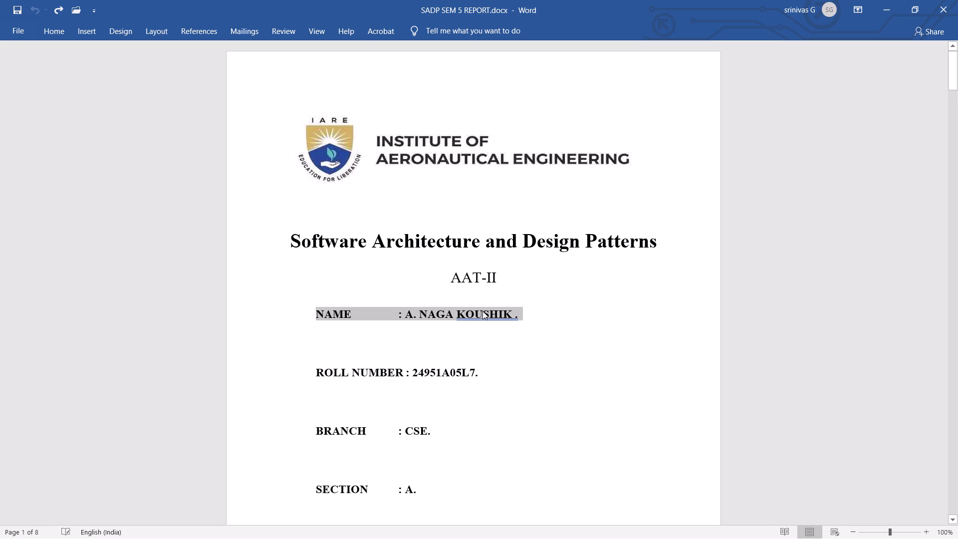
# Replace the name on the SADP report's cover page with the student name used in the other reports.
pyautogui.click(458, 312)
pyautogui.doubleClick(491, 315)
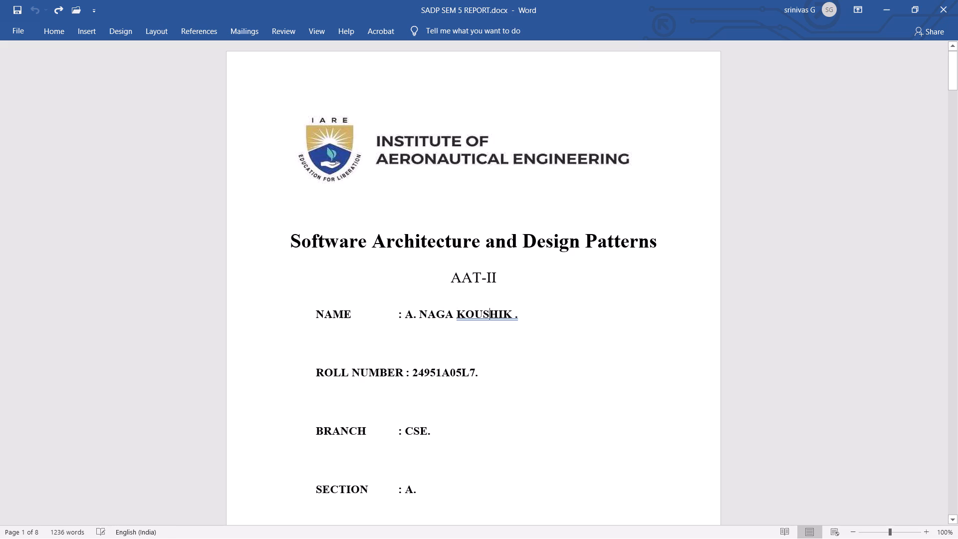
pyautogui.press('BackSpace')
pyautogui.hotkey('ctrl', 'BackSpace')
pyautogui.hotkey('ctrl', 'BackSpace')
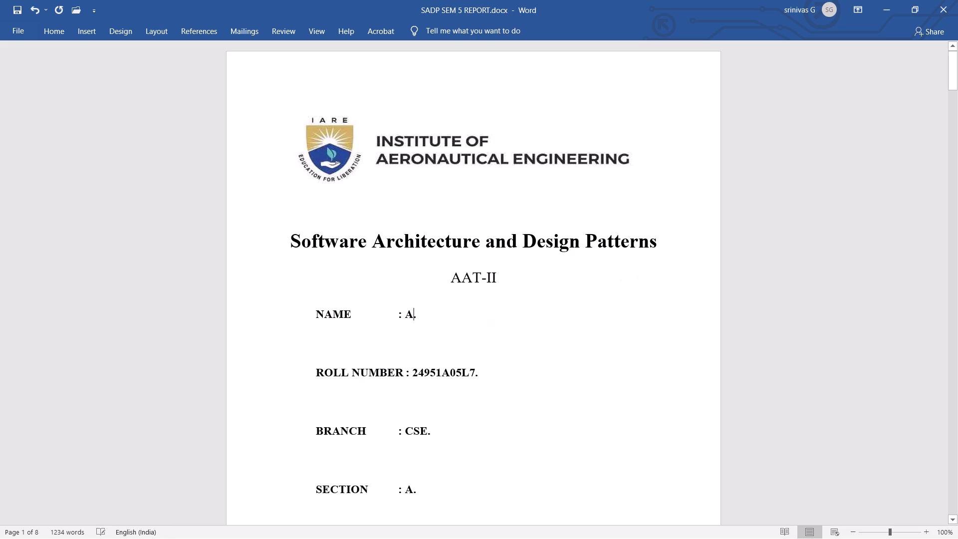
pyautogui.press('BackSpace')
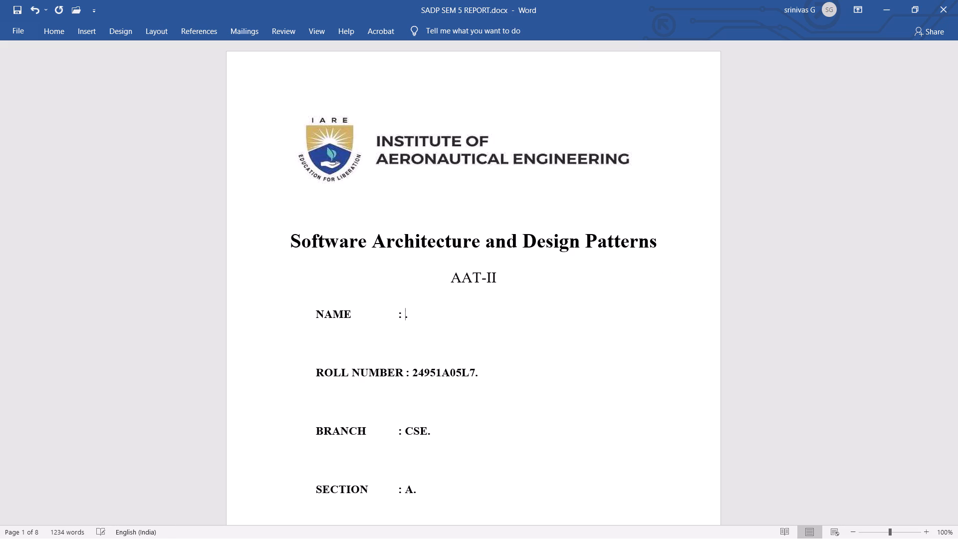
pyautogui.press('g')
pyautogui.press('Right')
pyautogui.write('PAVAN')
# Change the end of the cover page roll number to match the other reports and save the SADP document.
pyautogui.click(474, 372)
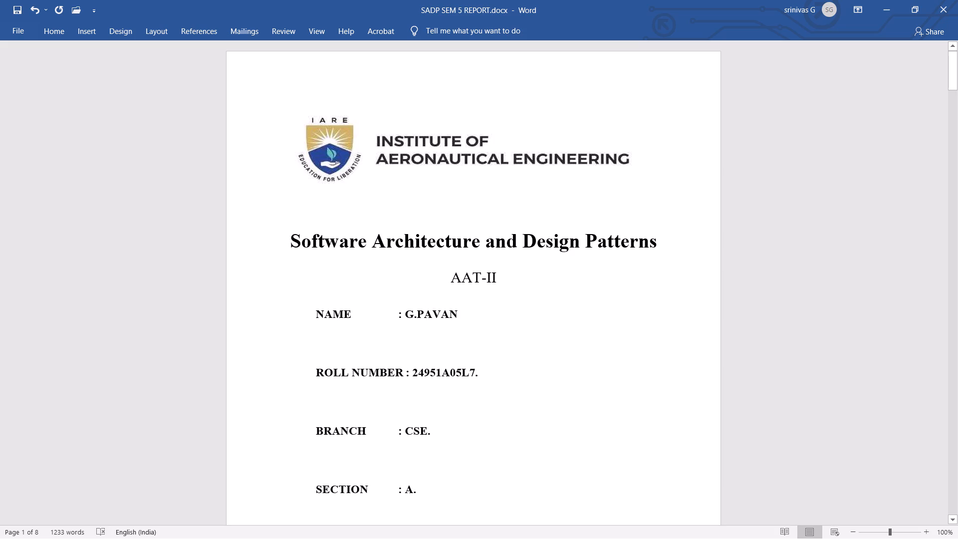
pyautogui.press('BackSpace')
pyautogui.press('BackSpace')
pyautogui.write('P2')
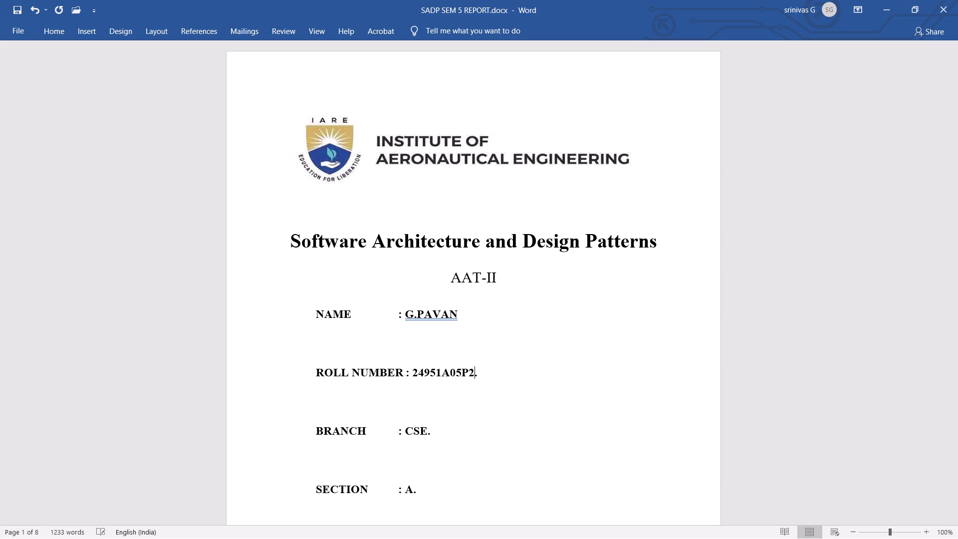
pyautogui.hotkey('ctrl', 's')
pyautogui.scroll(-3, 474, 372)
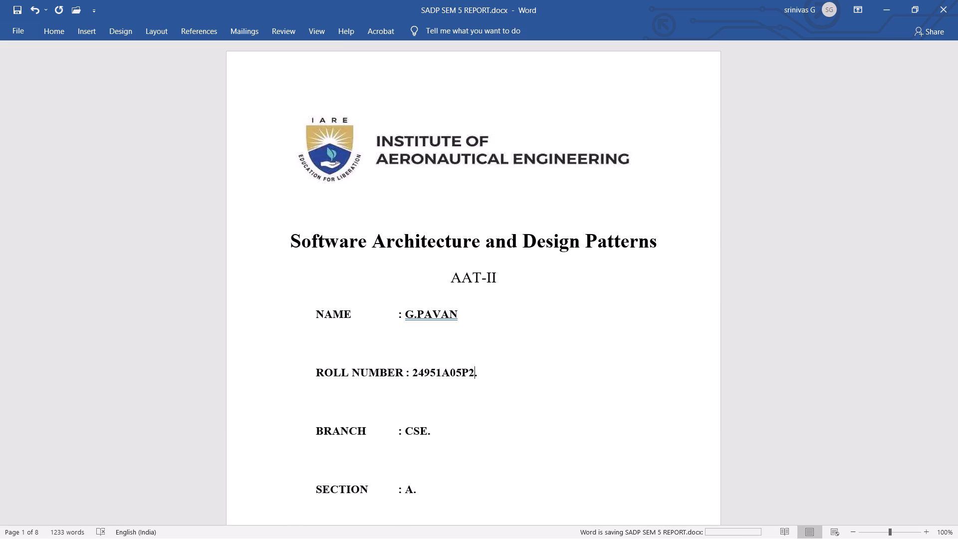
pyautogui.scroll(-5, 474, 372)
pyautogui.scroll(6, 474, 372)
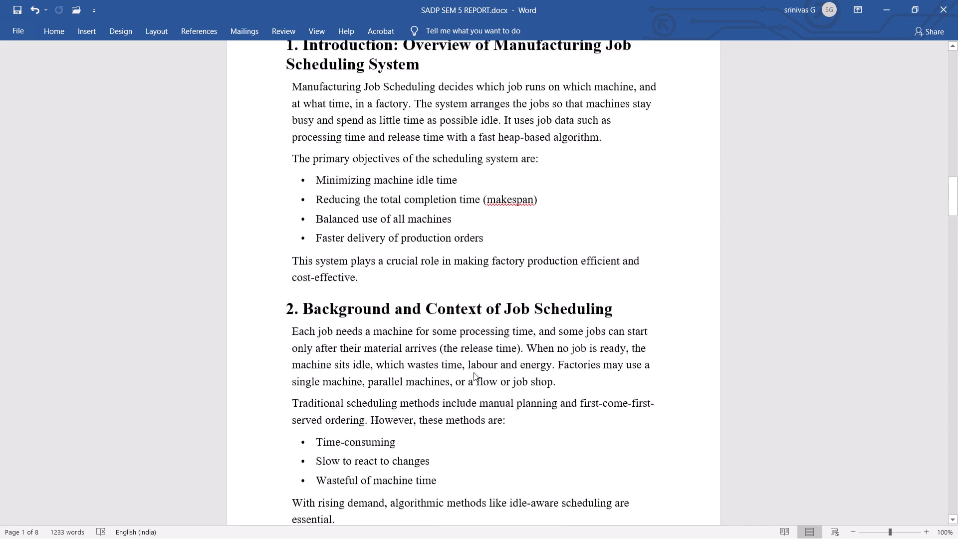
pyautogui.scroll(7, 474, 372)
pyautogui.hotkey('ctrl', 's')
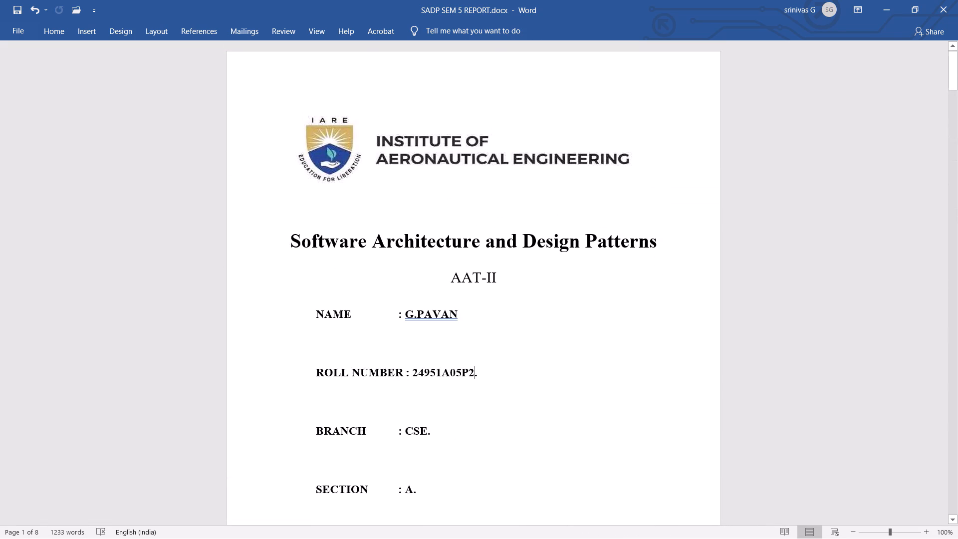
# Export the SADP report as SADP SEM 5 REPORT.pdf to the Downloads folder and close the published PDF in the browser.
pyautogui.click(22, 35)
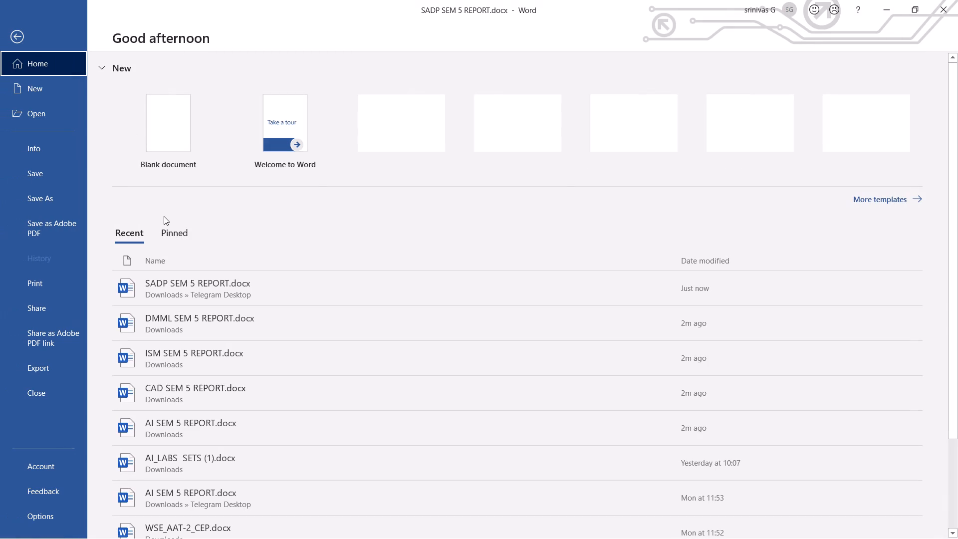
pyautogui.click(55, 364)
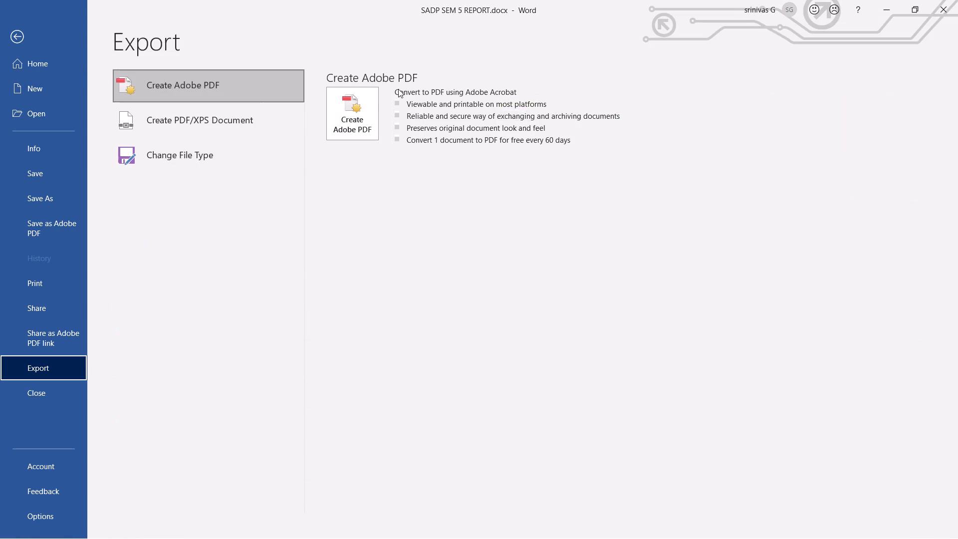
pyautogui.click(249, 130)
pyautogui.click(333, 176)
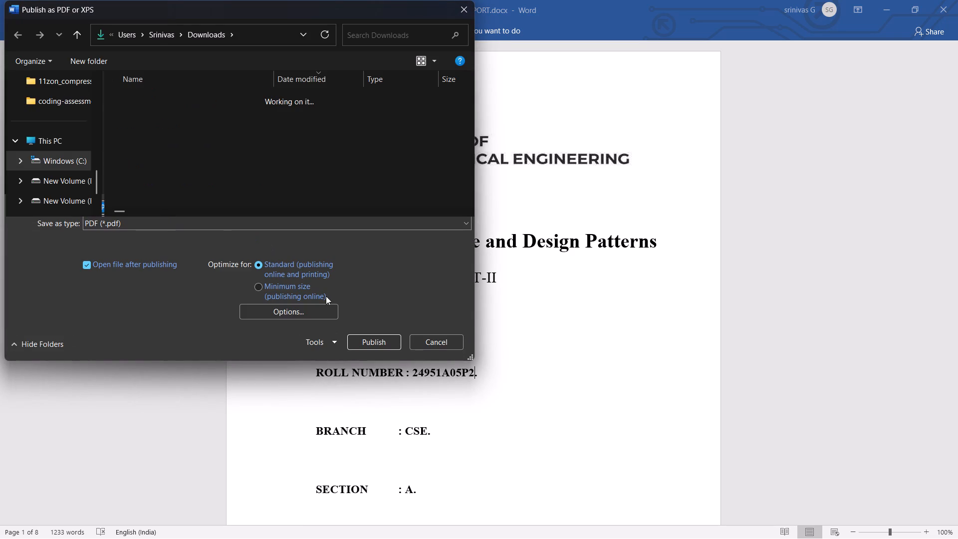
pyautogui.scroll(2, 44, 140)
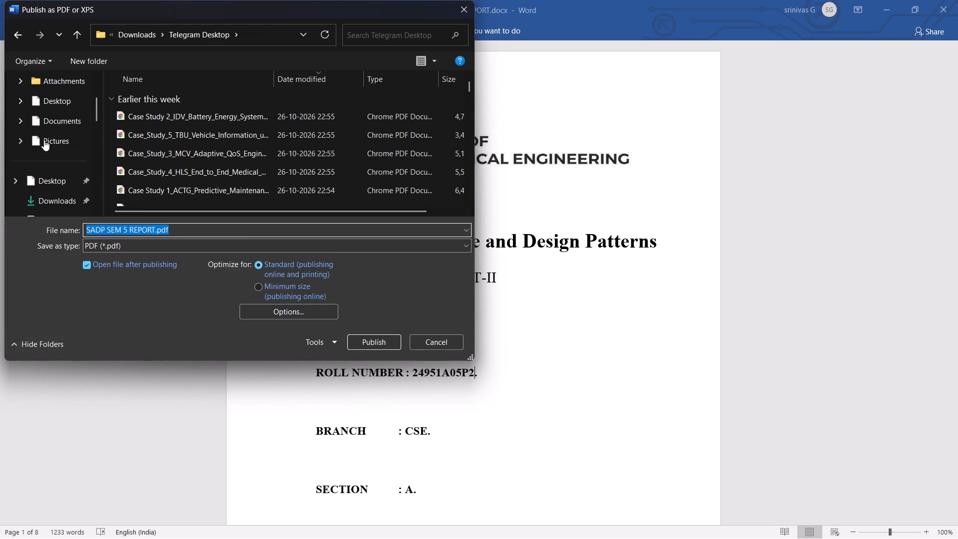
pyautogui.doubleClick(54, 204)
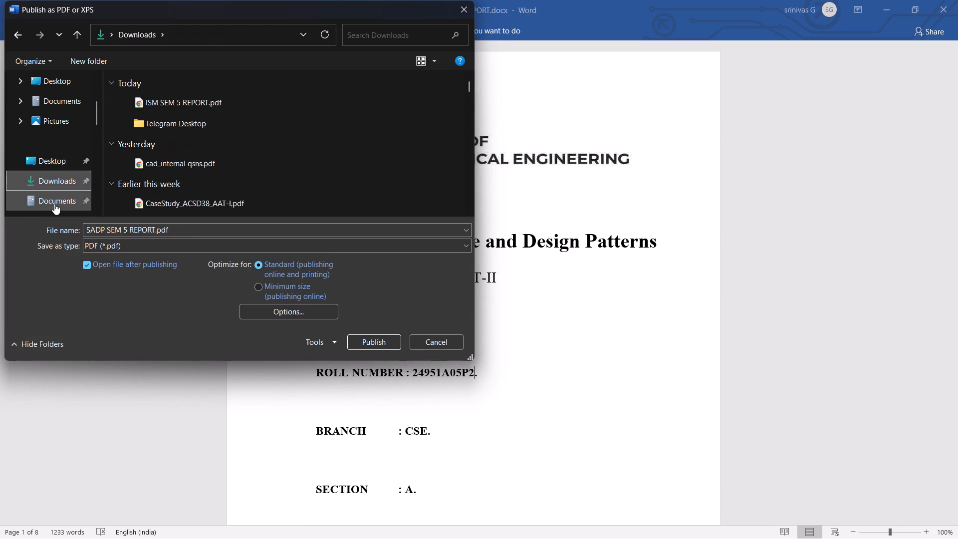
pyautogui.click(387, 338)
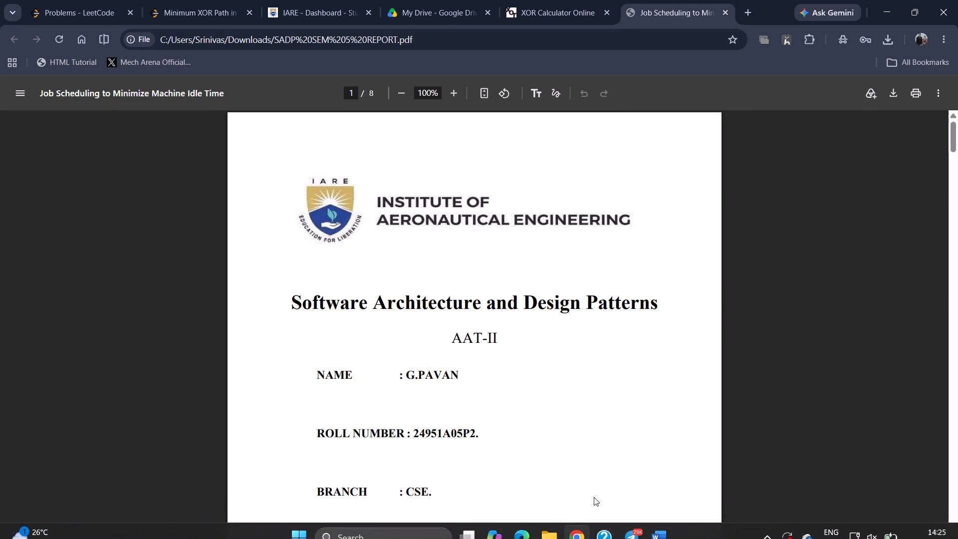
pyautogui.hotkey('ctrl', 'w')
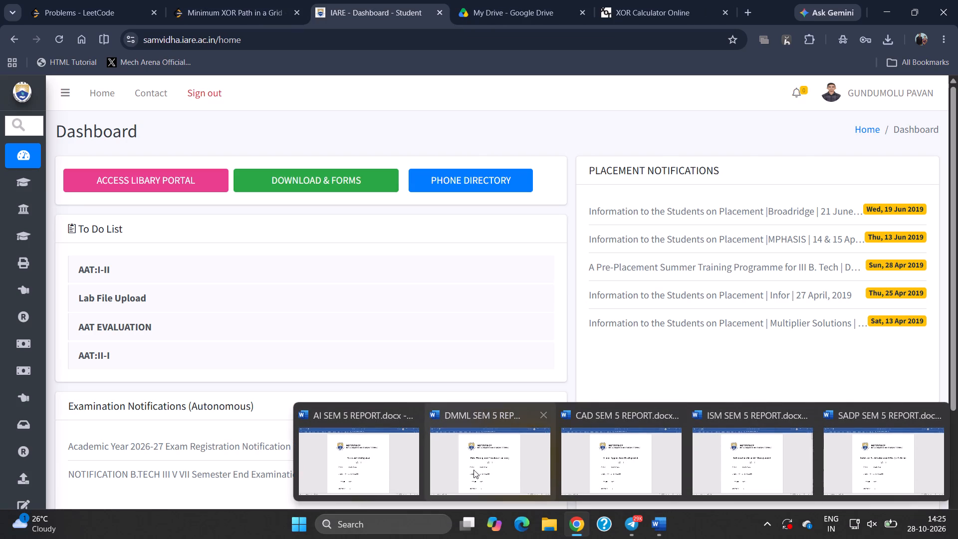
# Switch to the AI SEM 5 REPORT document in Word.
pyautogui.click(395, 457)
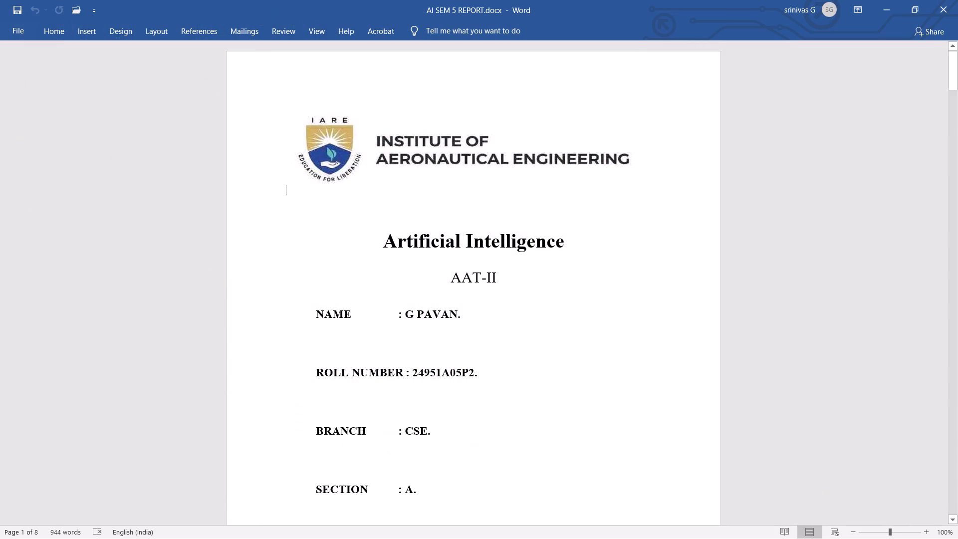
# Export the AI SEM 5 REPORT document as a standard-quality PDF named AI SEM 5 REPORT.pdf in Downloads, closing the published file.
pyautogui.click(19, 35)
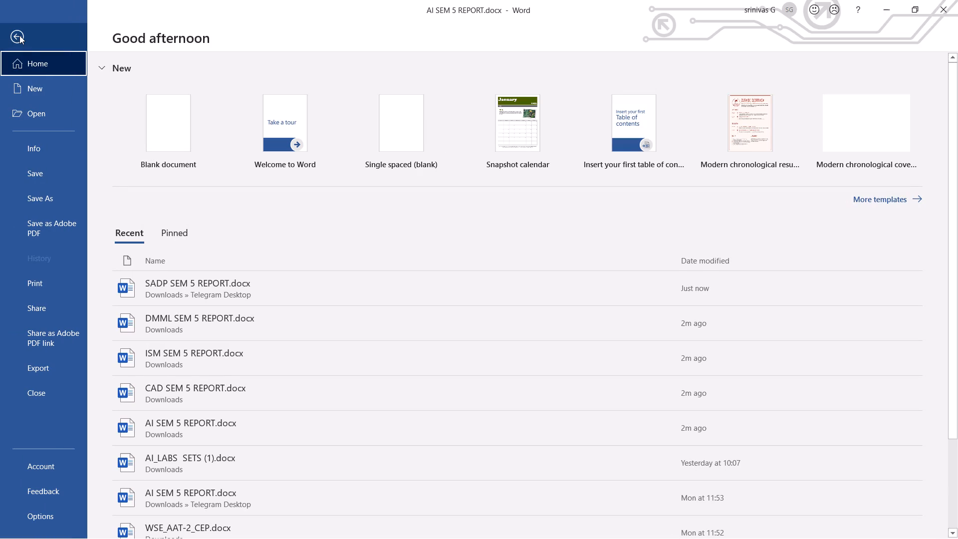
pyautogui.click(41, 360)
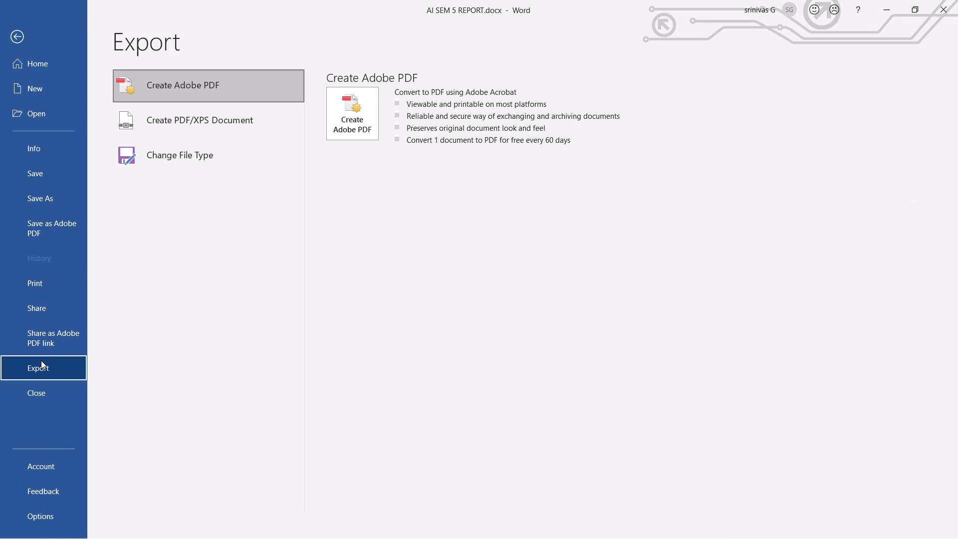
pyautogui.click(217, 121)
pyautogui.click(344, 180)
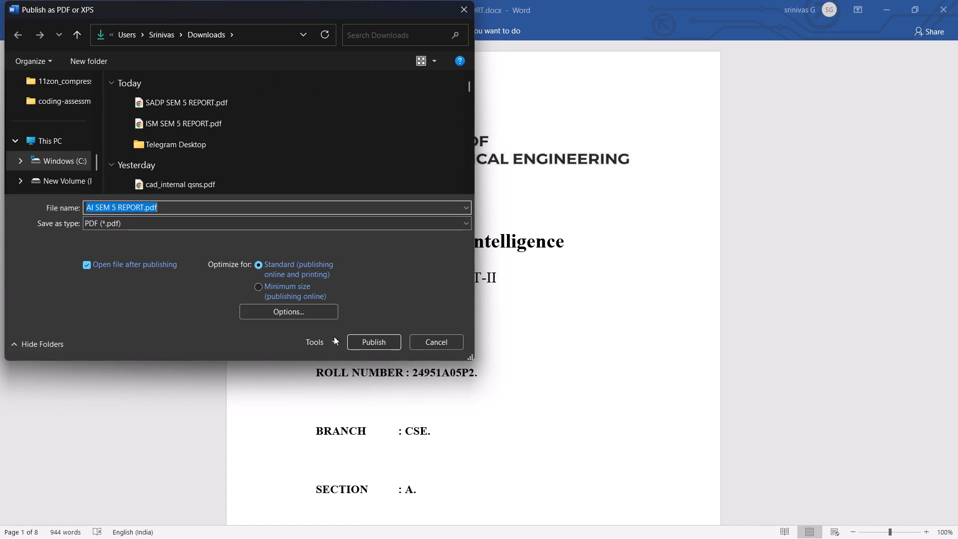
pyautogui.click(379, 348)
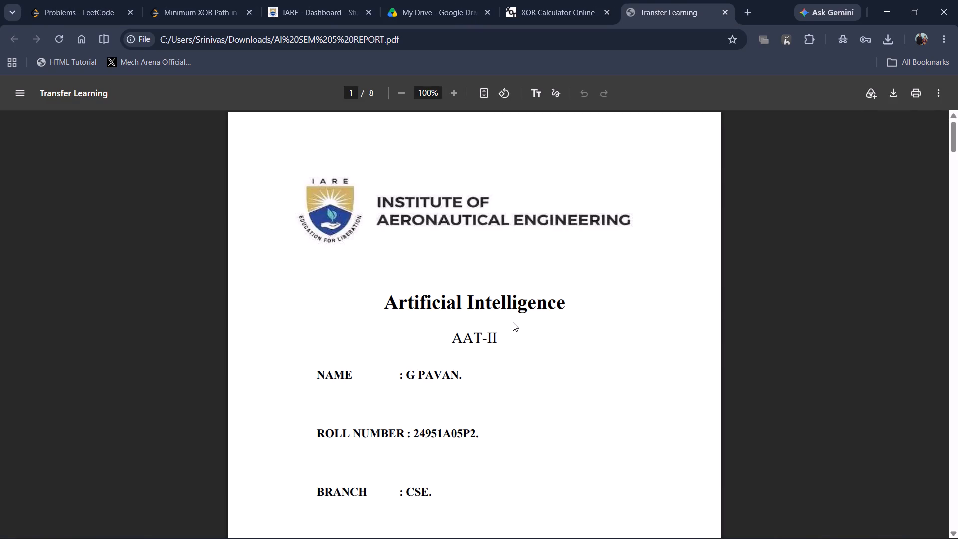
pyautogui.hotkey('ctrl', 'w')
pyautogui.hotkey('alt', 'Tab')
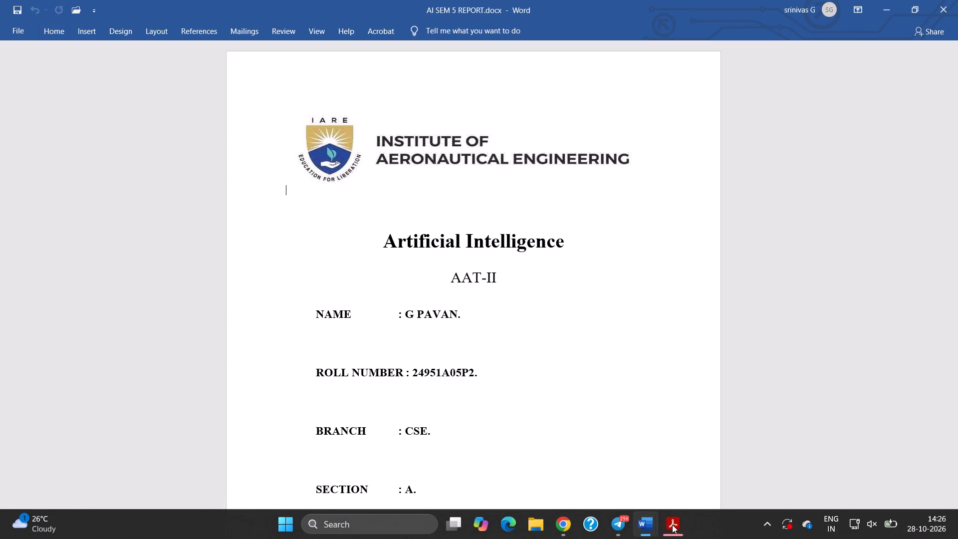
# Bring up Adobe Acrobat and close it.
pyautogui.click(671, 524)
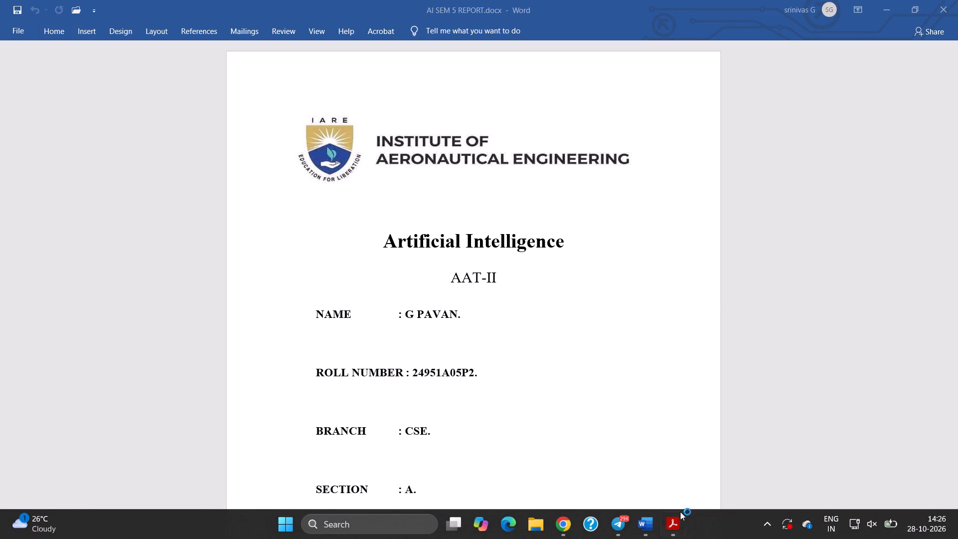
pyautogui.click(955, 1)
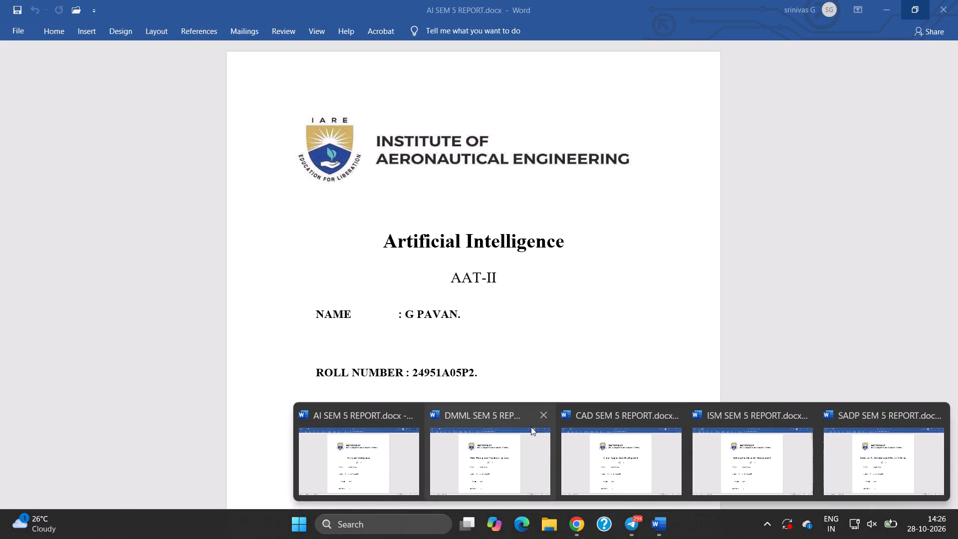
# Export the DMML SEM 5 REPORT document as a standard-quality PDF named DMML SEM 5 REPORT.pdf in Downloads.
pyautogui.click(485, 462)
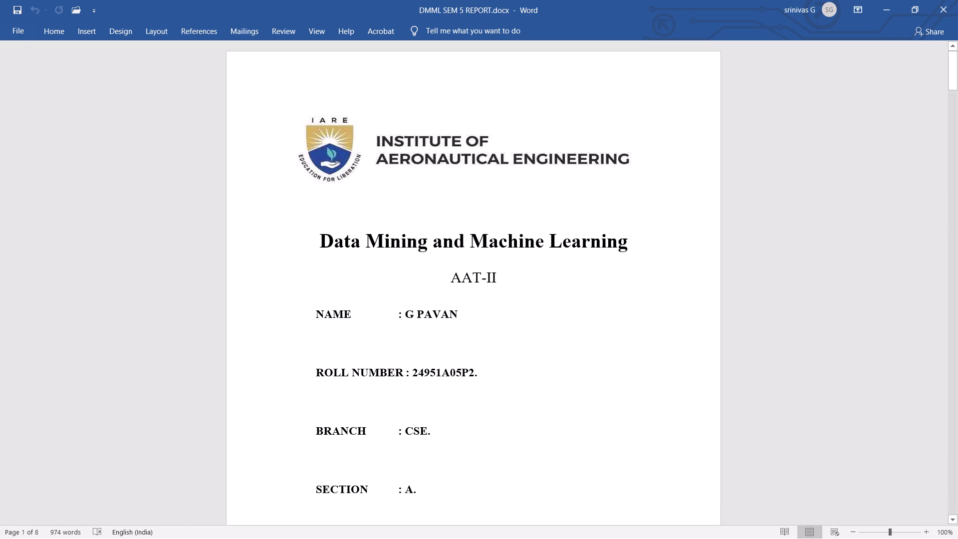
pyautogui.click(21, 37)
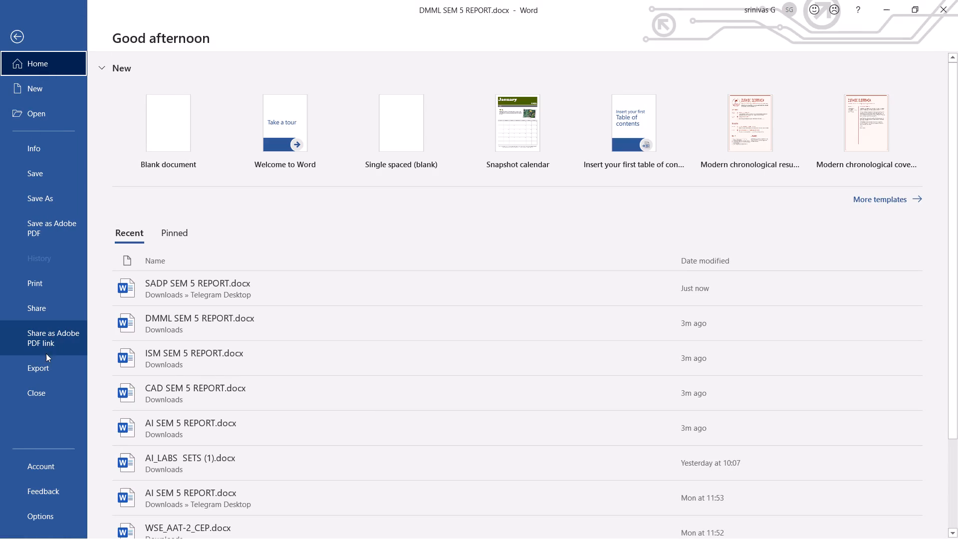
pyautogui.click(47, 365)
pyautogui.click(258, 119)
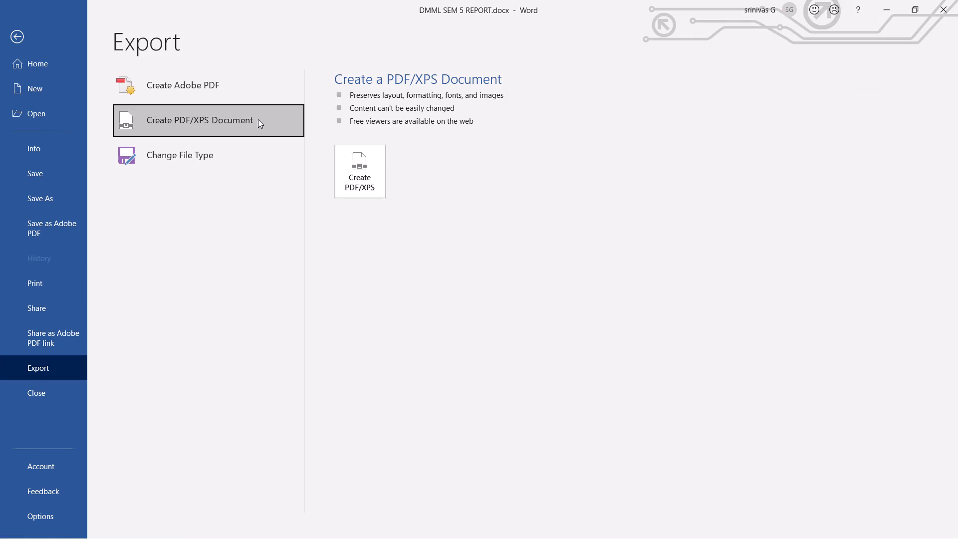
pyautogui.click(348, 153)
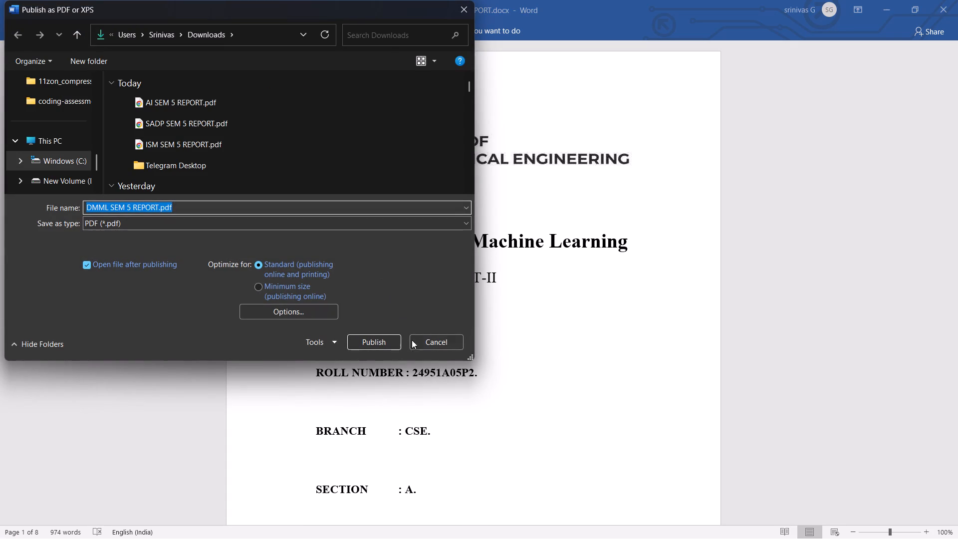
pyautogui.click(375, 340)
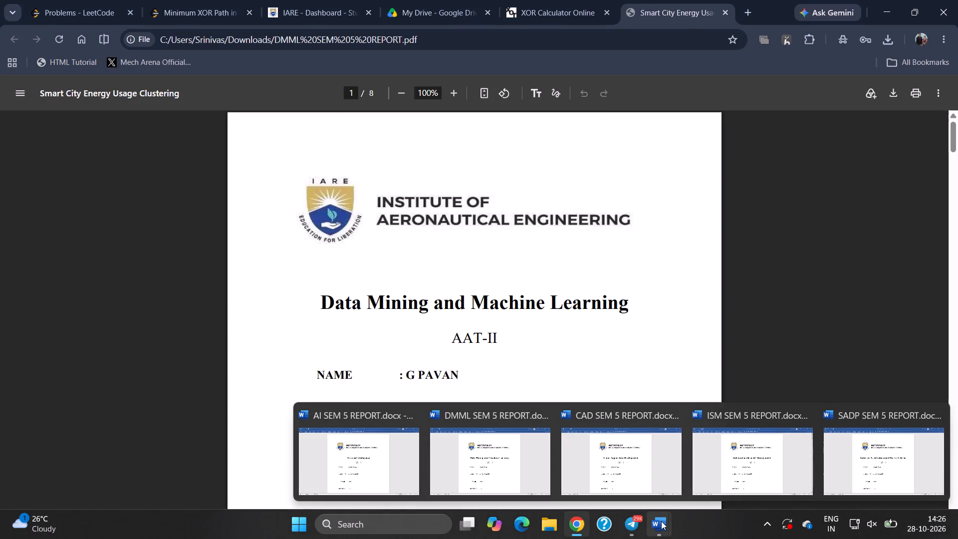
# Export the CAD SEM 5 REPORT document as a standard-quality PDF named CAD SEM 5 REPORT.pdf in Downloads, closing the published CAD and DMML files.
pyautogui.click(650, 468)
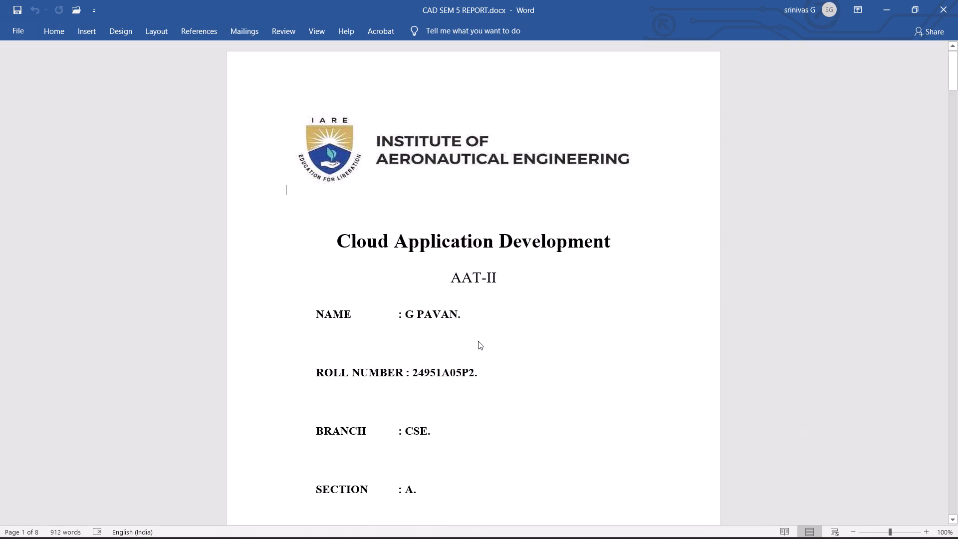
pyautogui.click(24, 31)
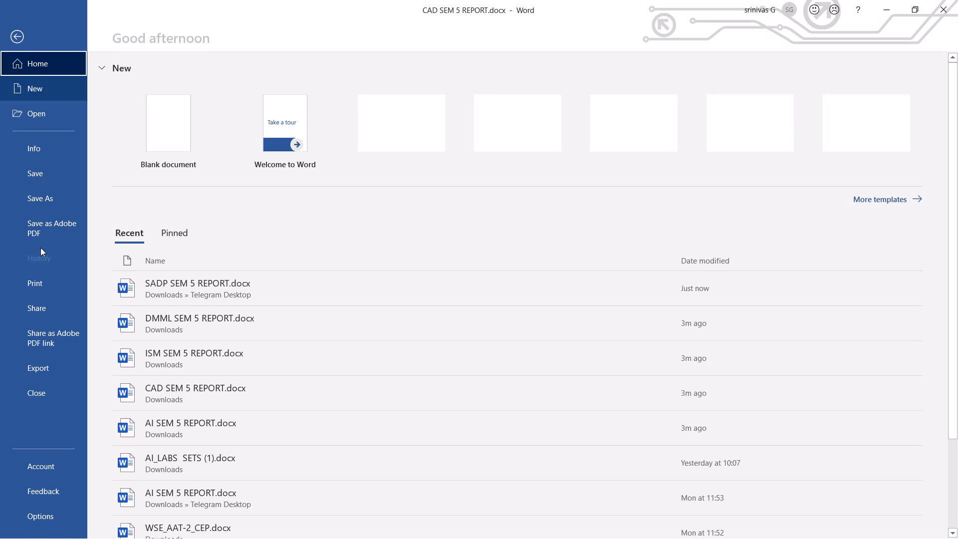
pyautogui.click(36, 365)
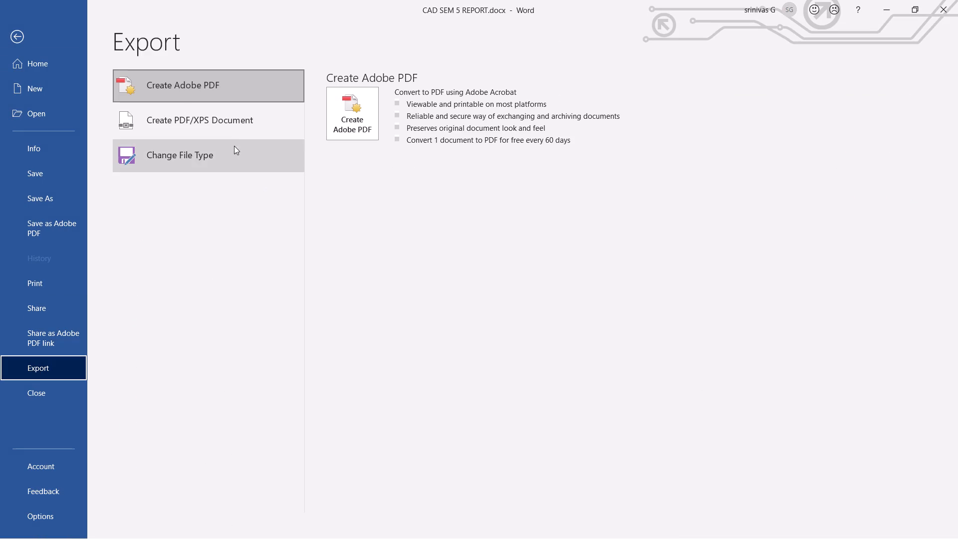
pyautogui.click(232, 118)
pyautogui.click(350, 174)
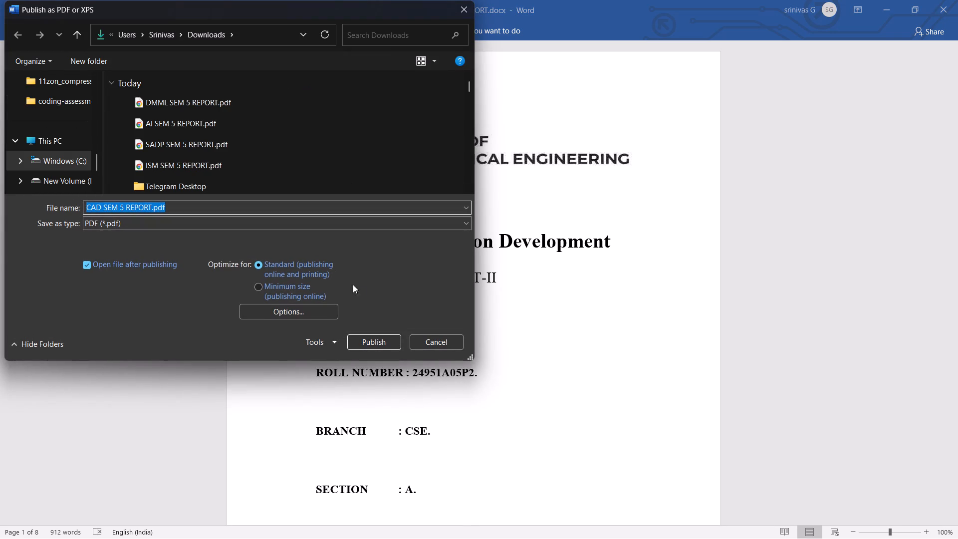
pyautogui.click(370, 340)
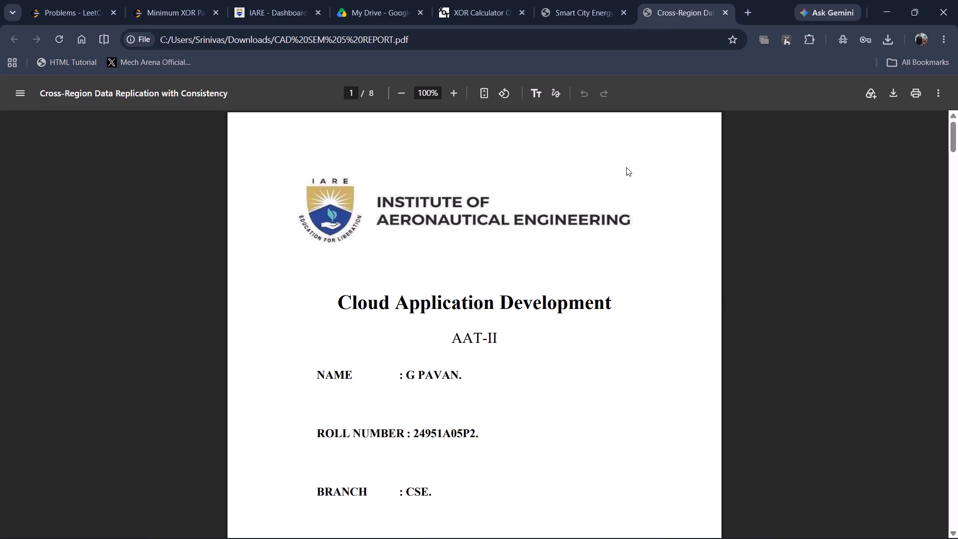
pyautogui.hotkey('ctrl', 'w')
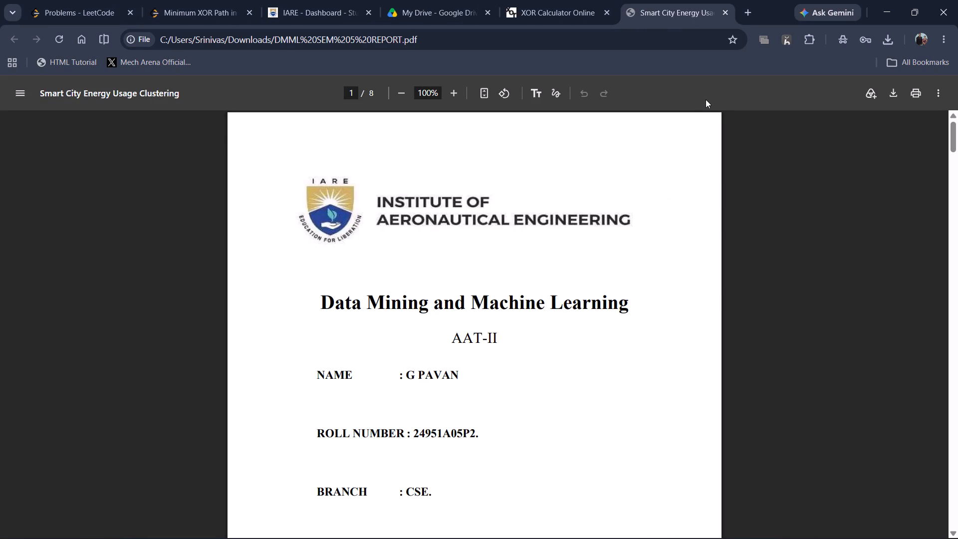
pyautogui.hotkey('ctrl', 'w')
# Close the CAD, DMML, AI, SADP and ISM report documents in Word.
pyautogui.hotkey('alt', 'Tab')
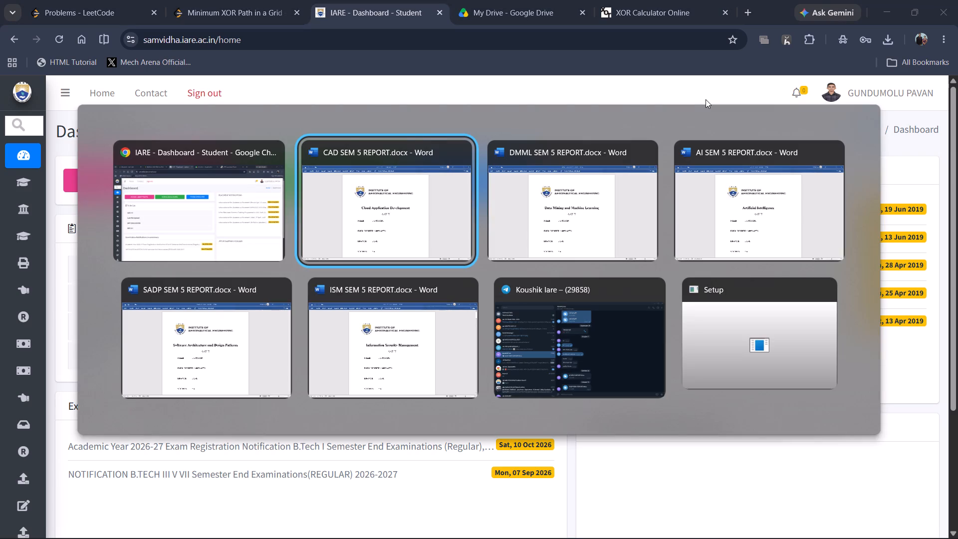
pyautogui.keyDown('alt'); pyautogui.click(461, 152); pyautogui.keyUp('alt')
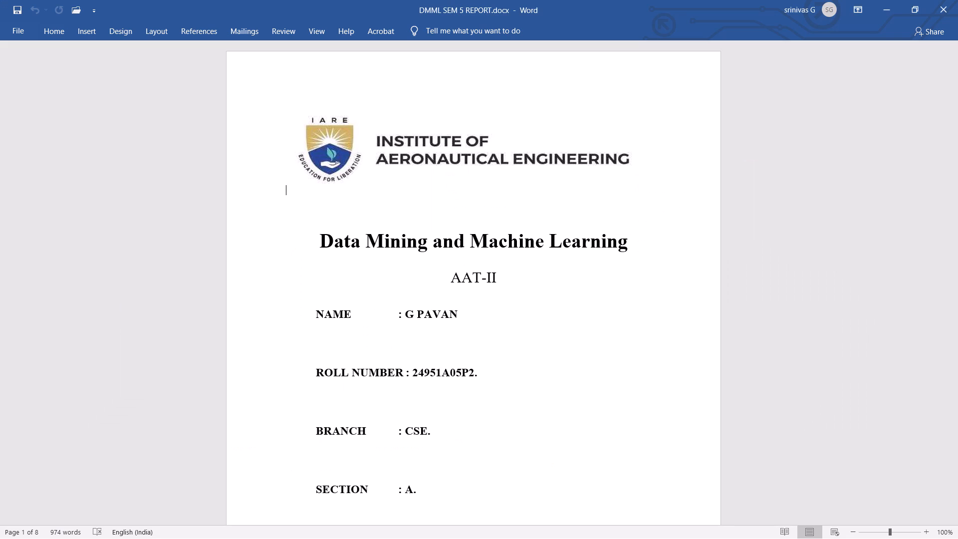
pyautogui.click(953, 0)
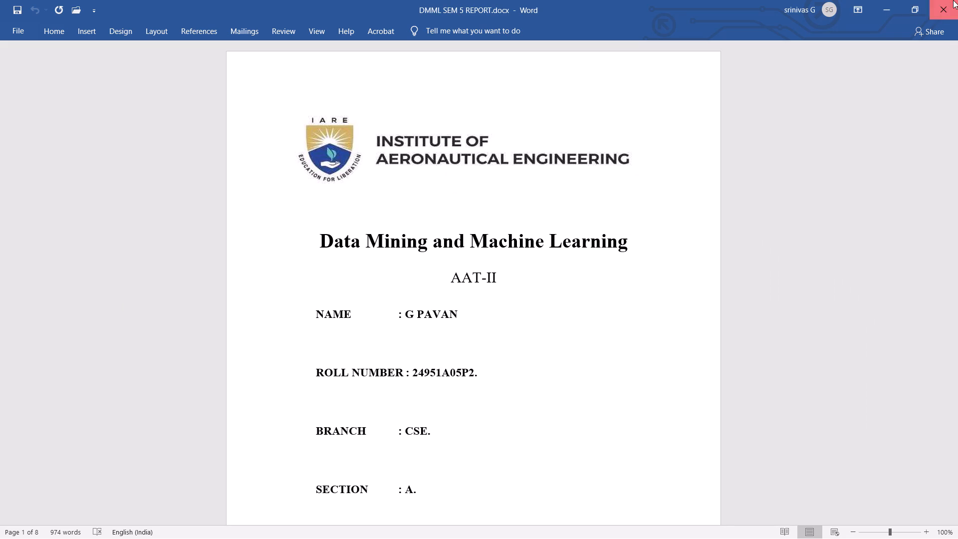
pyautogui.hotkey('alt', 'Tab')
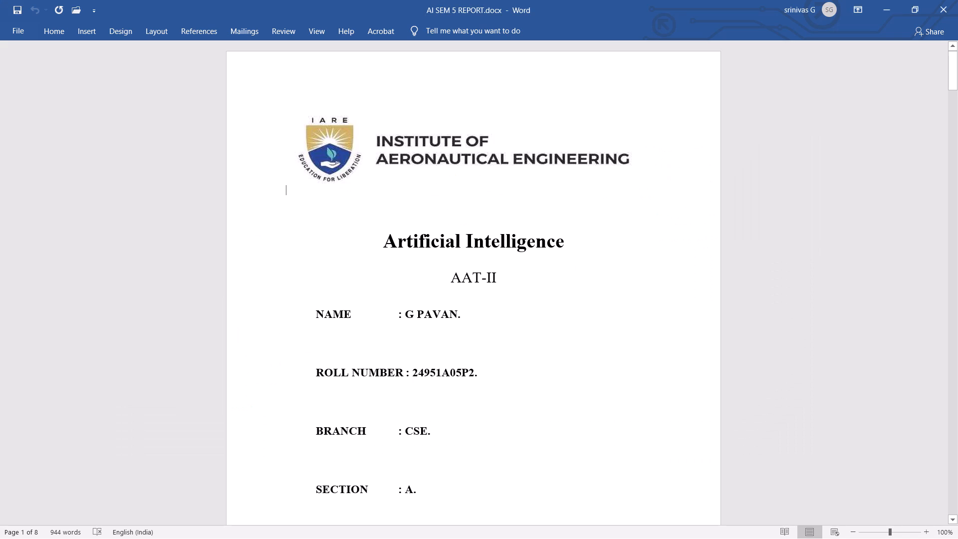
pyautogui.click(941, 2)
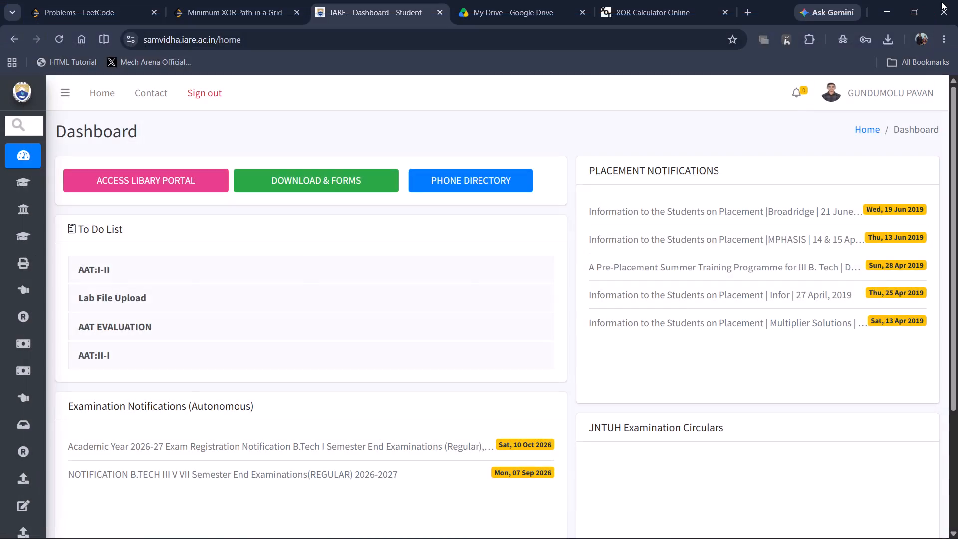
pyautogui.hotkey('alt', 'Tab')
pyautogui.click(957, 0)
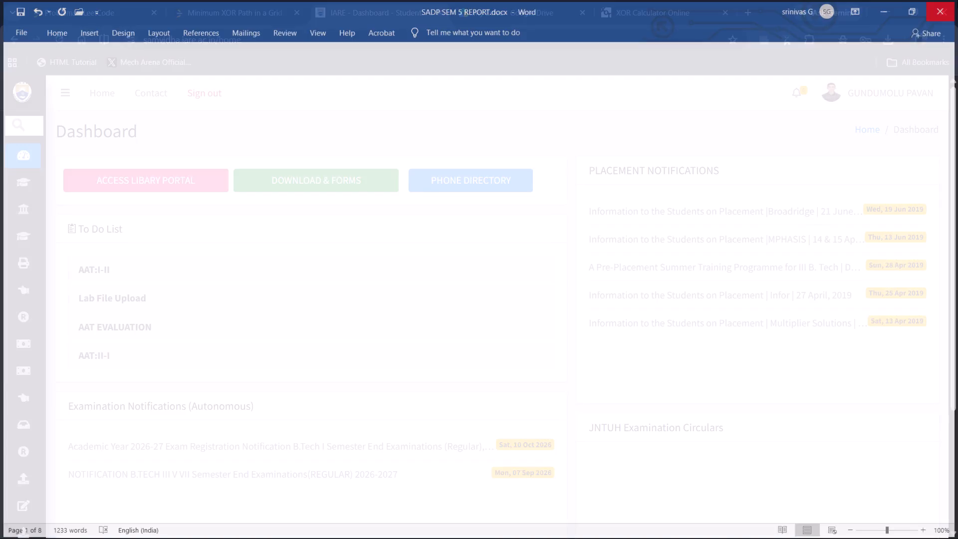
pyautogui.hotkey('alt', 'Tab')
pyautogui.click(957, 0)
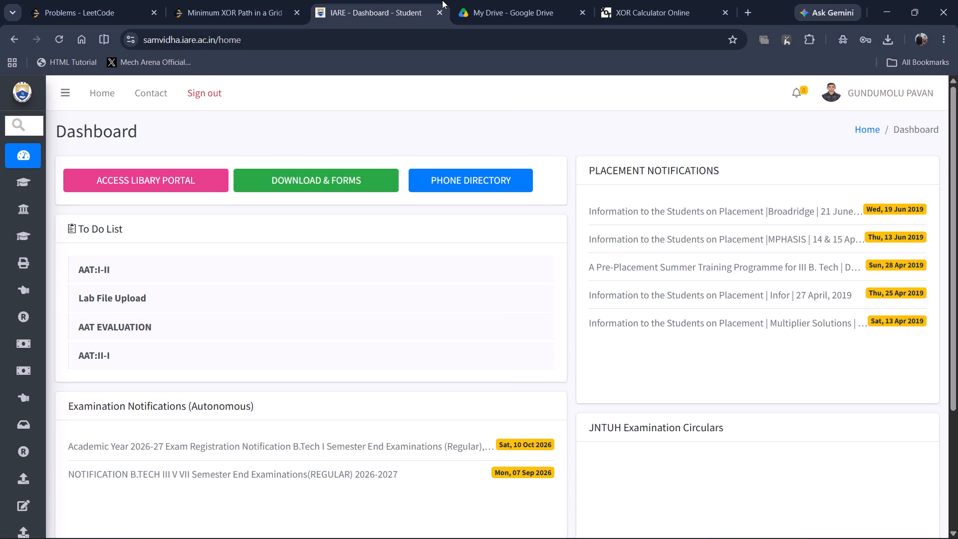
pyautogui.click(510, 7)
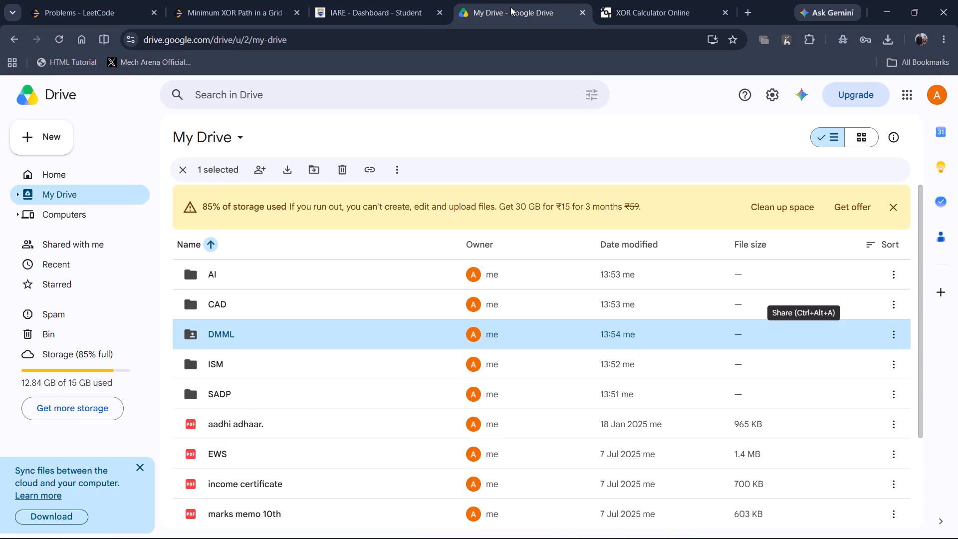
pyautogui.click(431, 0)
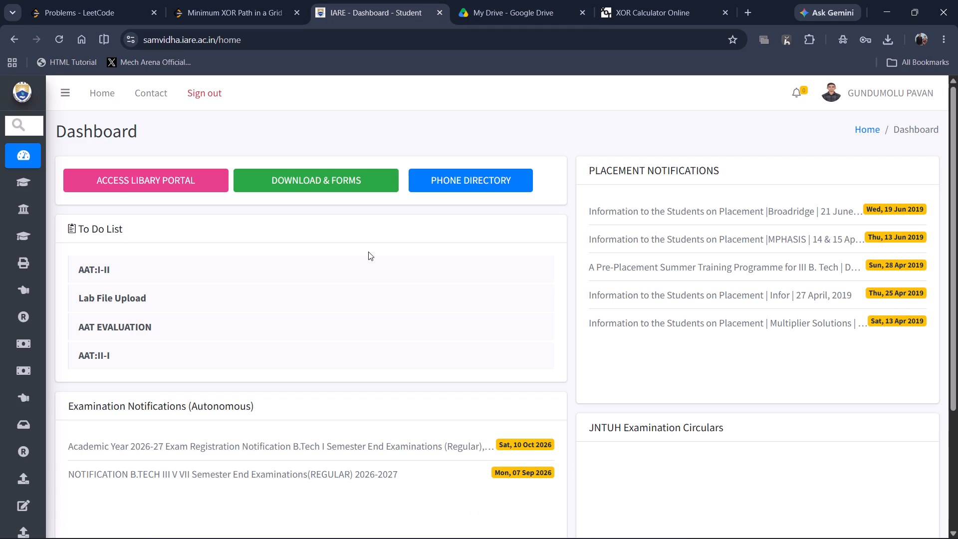
# Open the AAT-II upload page in the Samvidha portal.
pyautogui.scroll(-4, 15, 478)
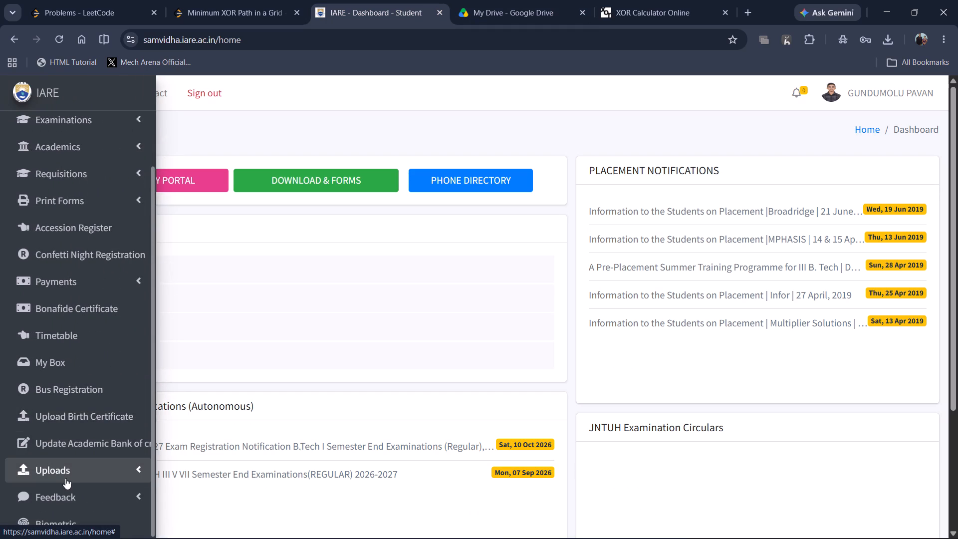
pyautogui.click(66, 477)
pyautogui.scroll(-5, 66, 477)
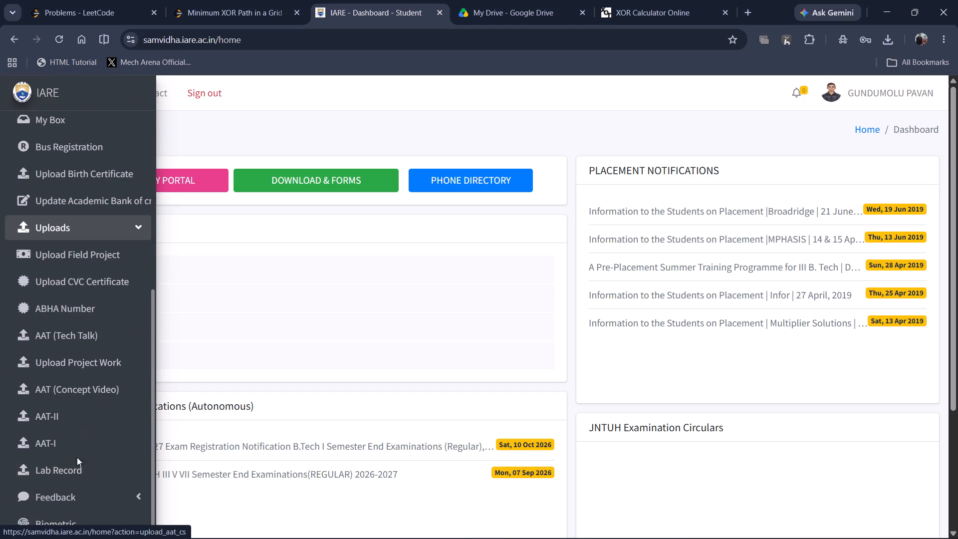
pyautogui.click(95, 409)
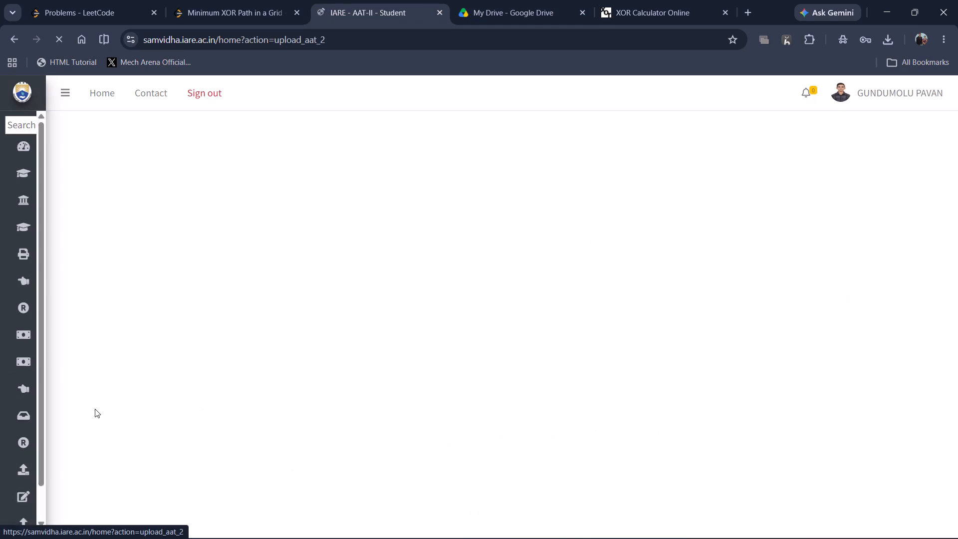
# Get the assigned question for Data Mining and Machine Learning (ACSD19) and open its video link for entry.
pyautogui.click(802, 256)
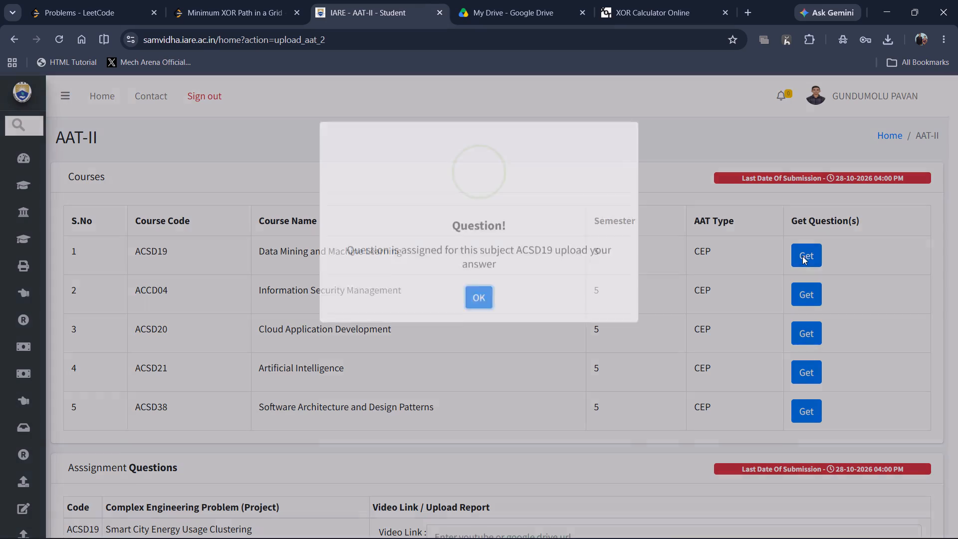
pyautogui.click(488, 379)
pyautogui.scroll(-4, 488, 379)
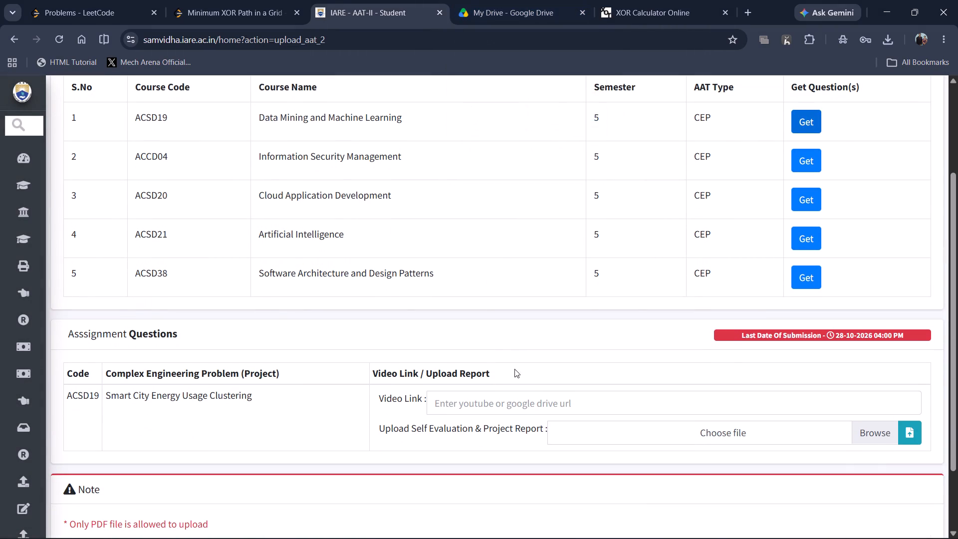
pyautogui.click(510, 397)
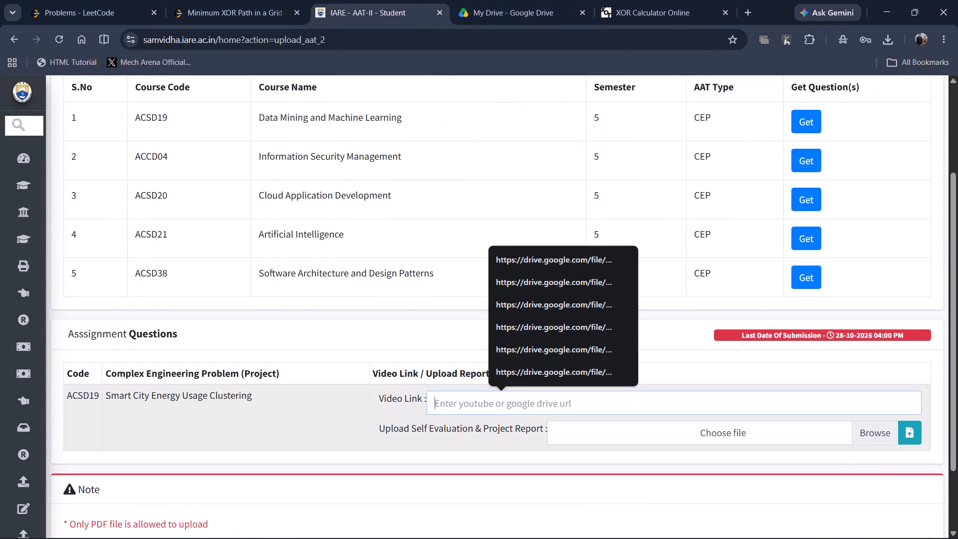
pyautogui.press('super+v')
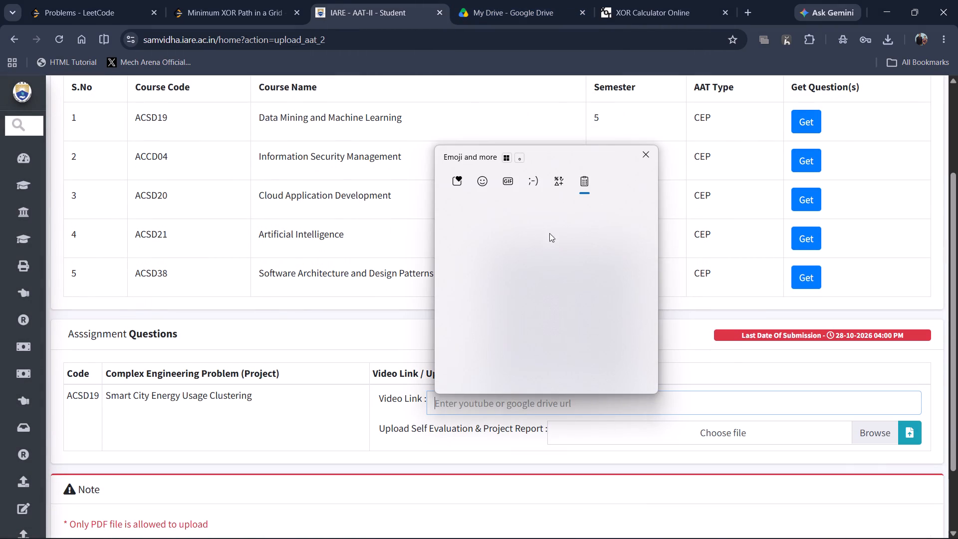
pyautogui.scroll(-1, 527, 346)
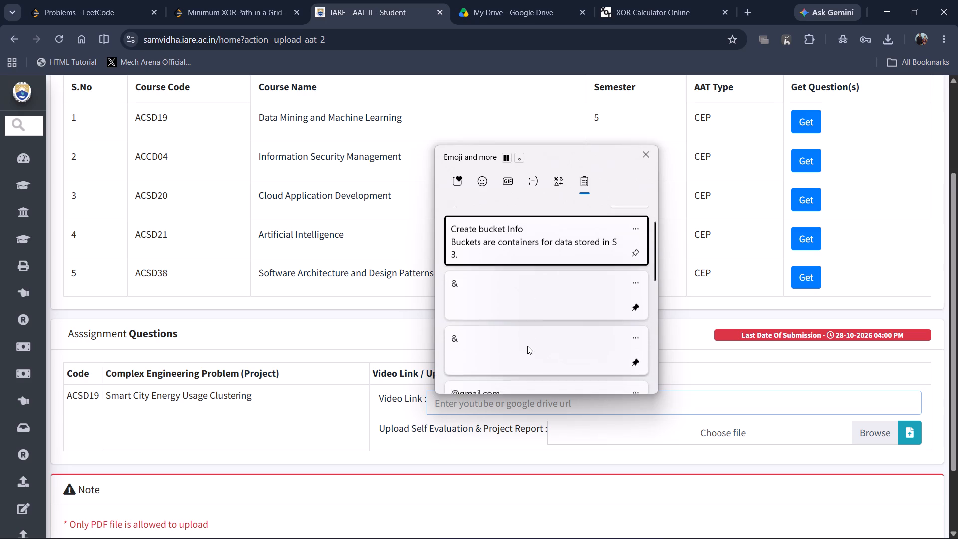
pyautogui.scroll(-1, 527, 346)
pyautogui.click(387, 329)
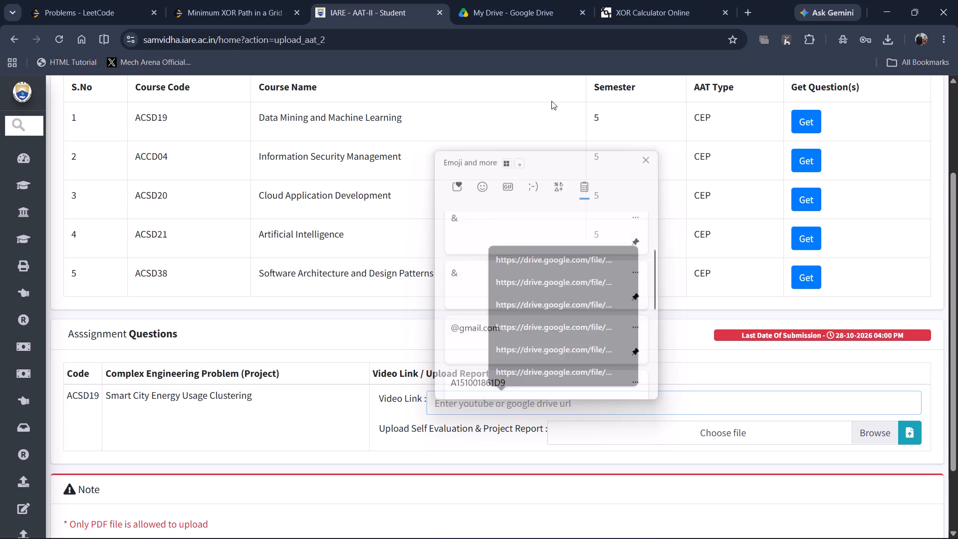
# Copy the sharing link of the DMML folder in Google Drive and enter it as the ACSD19 video link in Samvidha.
pyautogui.click(533, 12)
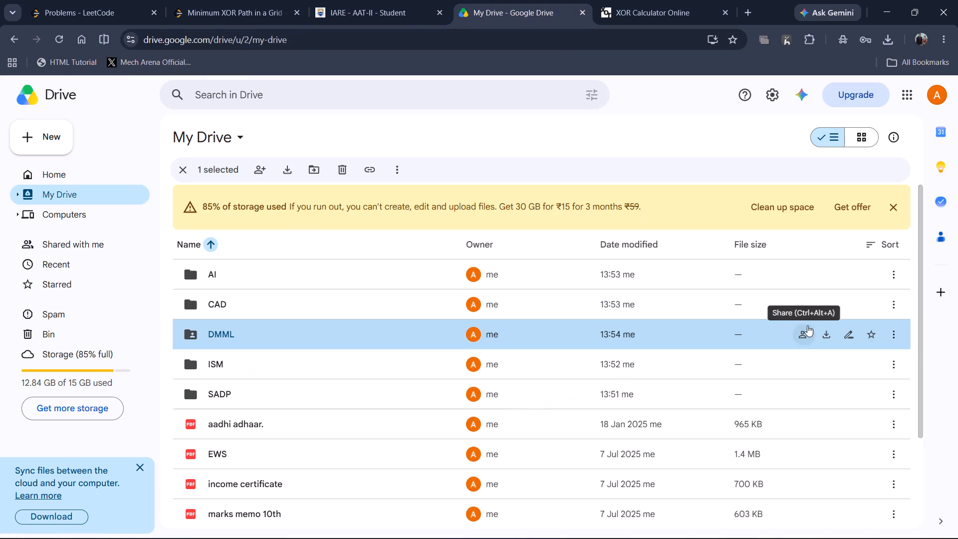
pyautogui.click(896, 331)
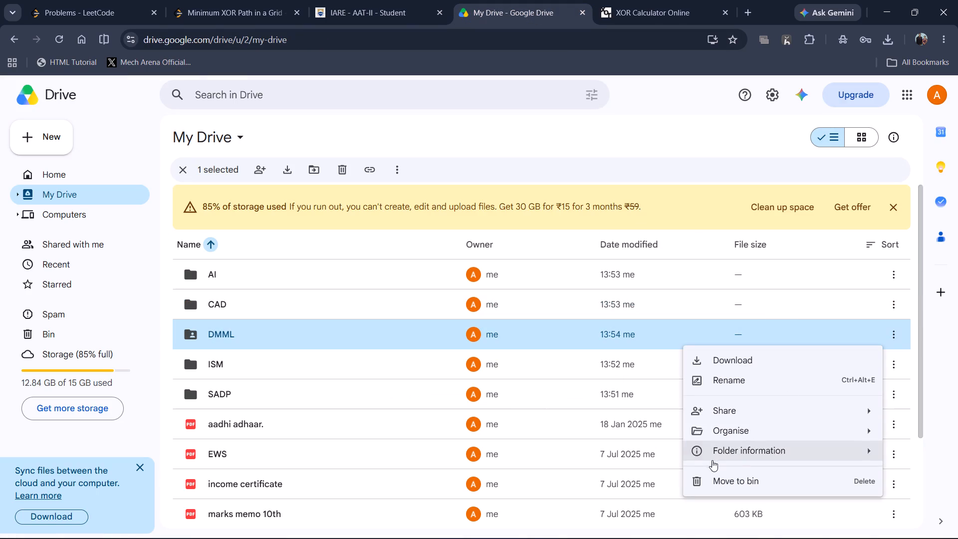
pyautogui.click(608, 422)
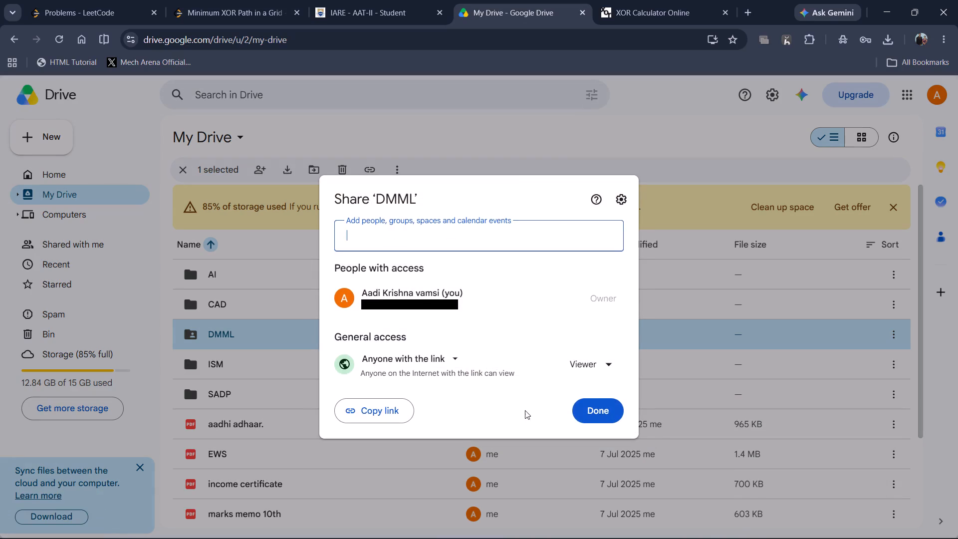
pyautogui.click(371, 407)
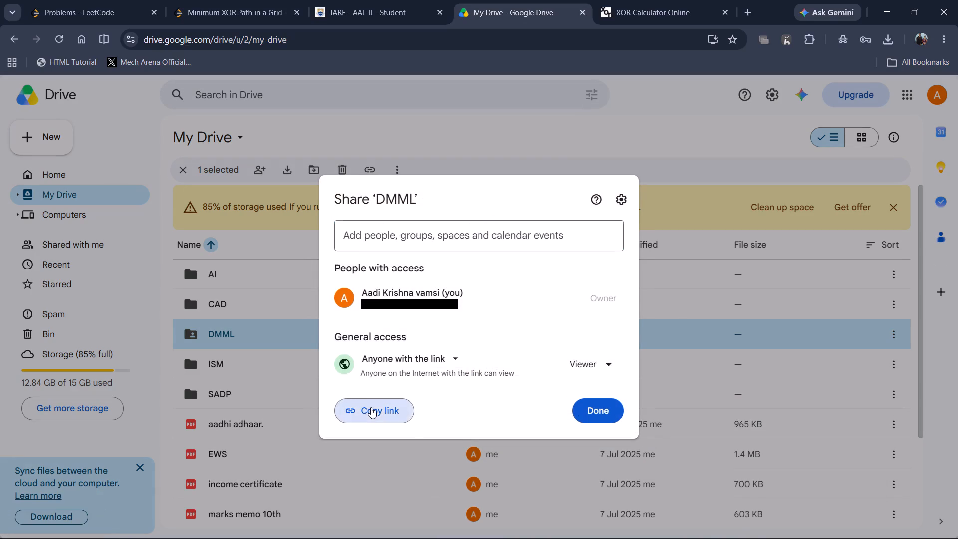
pyautogui.press('Escape')
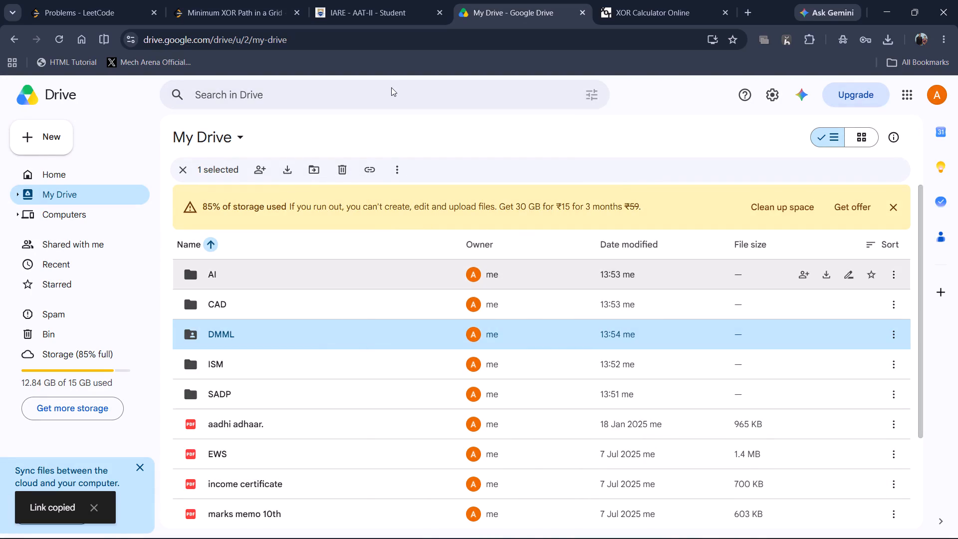
pyautogui.click(374, 0)
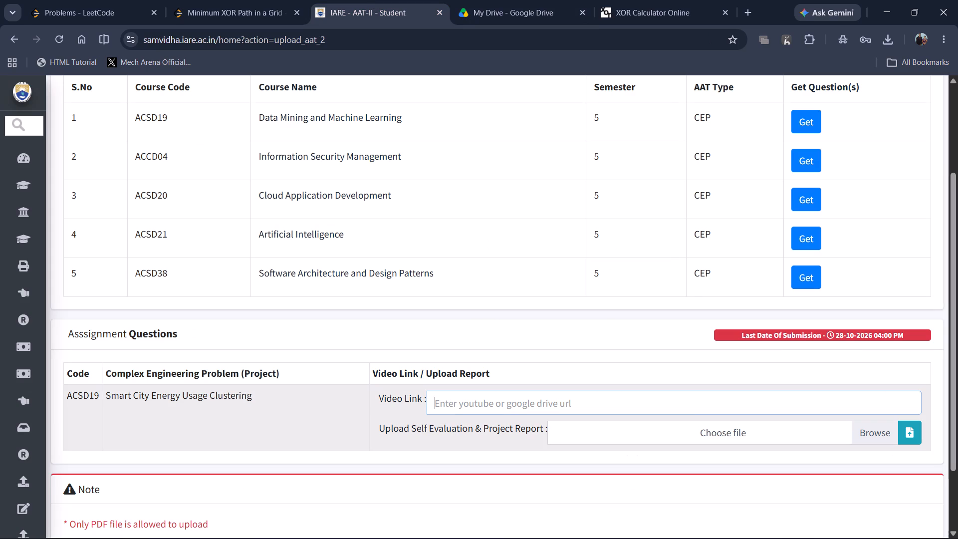
pyautogui.hotkey('ctrl', 'v')
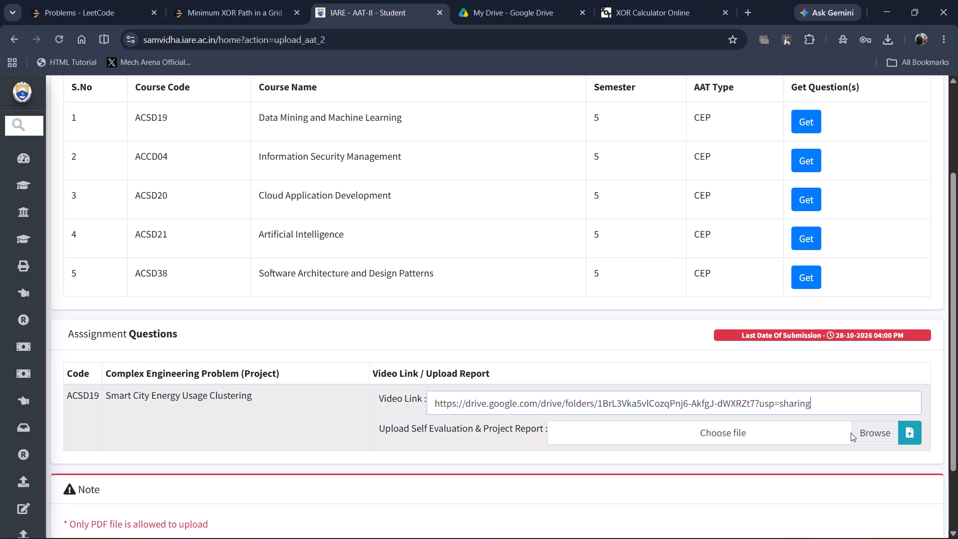
pyautogui.click(851, 433)
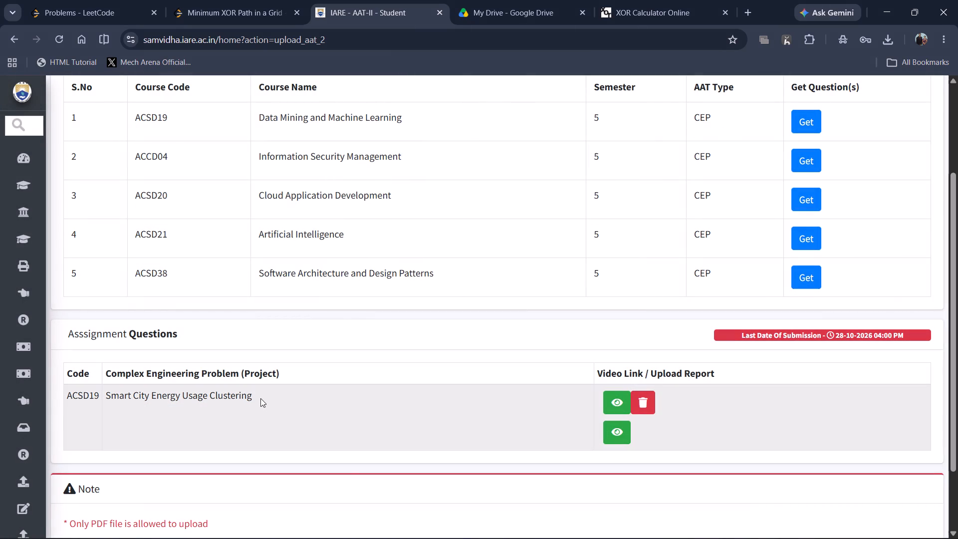
# Copy the code ACSD19 and its problem title Smart City Energy Usage Clustering from the assignment questions table.
pyautogui.moveTo(260, 398); pyautogui.dragTo(67, 398)
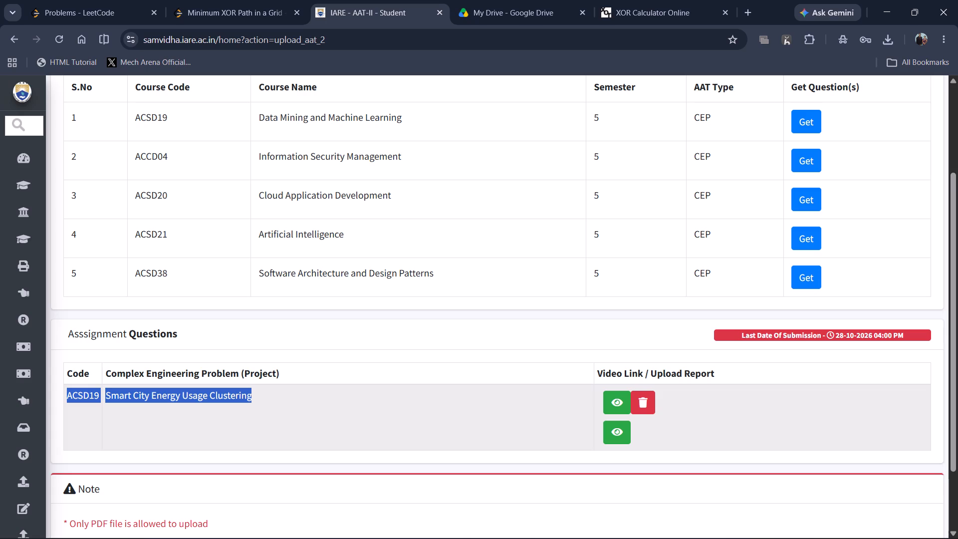
pyautogui.hotkey('ctrl', 'c')
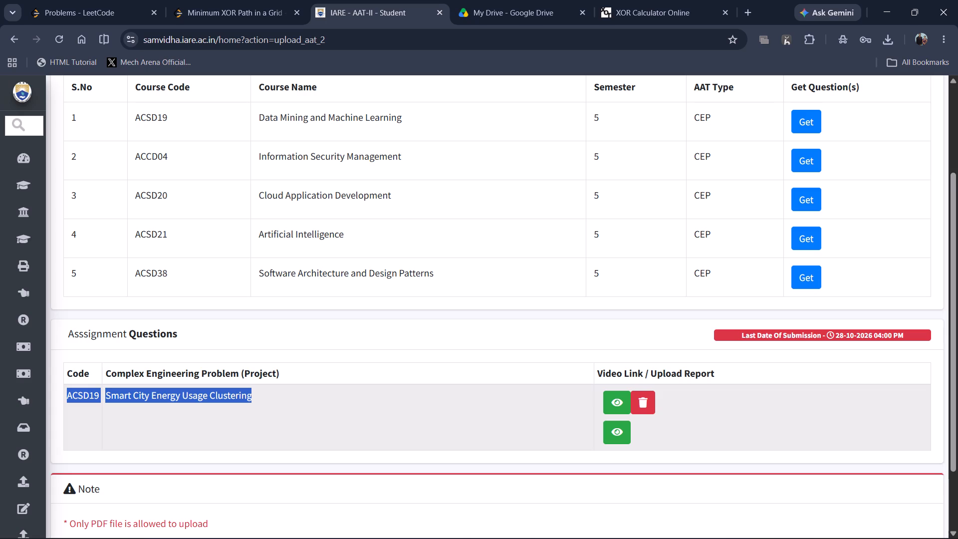
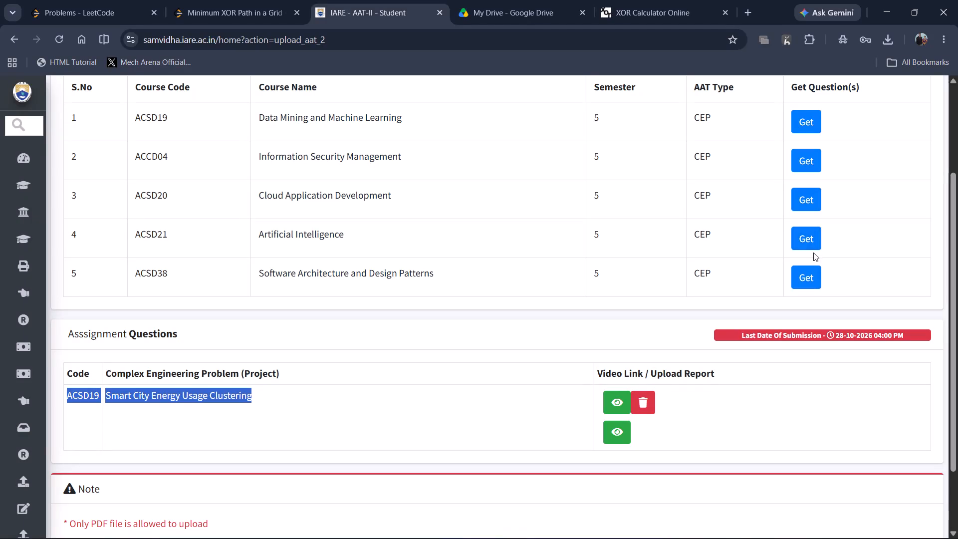
# Get the assigned question for Artificial Intelligence (ACSD21).
pyautogui.click(809, 250)
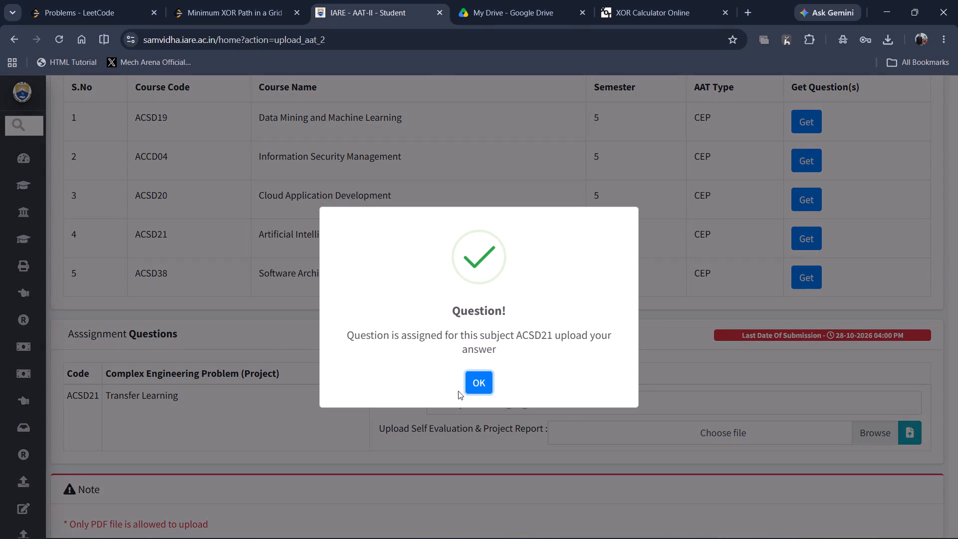
pyautogui.click(476, 394)
# Switch to Google Drive and set the AI folder's general access to Anyone with the link.
pyautogui.click(532, 0)
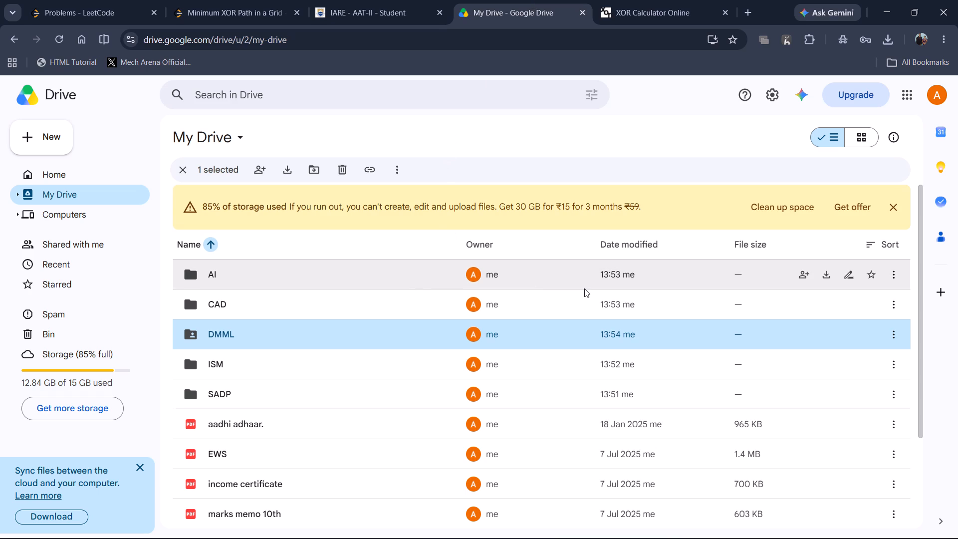
pyautogui.click(895, 273)
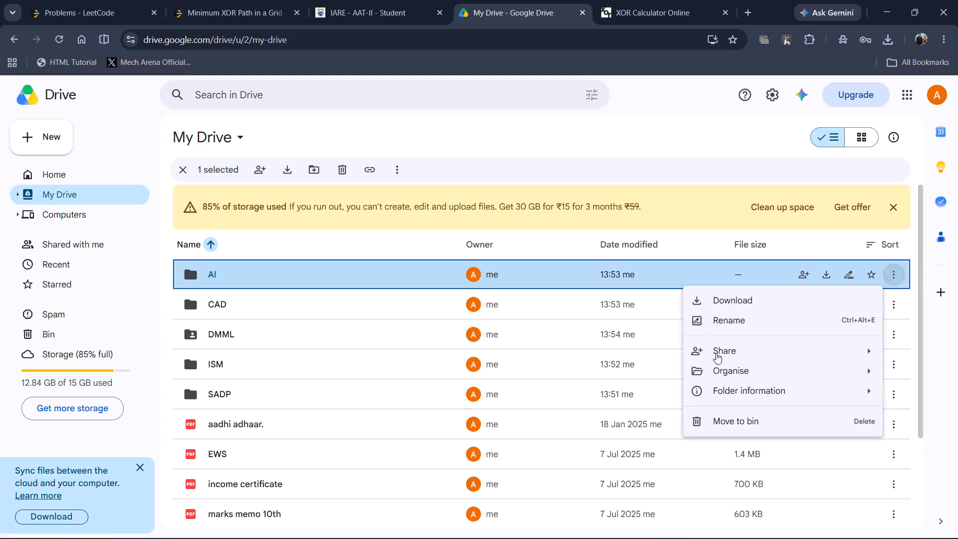
pyautogui.click(719, 355)
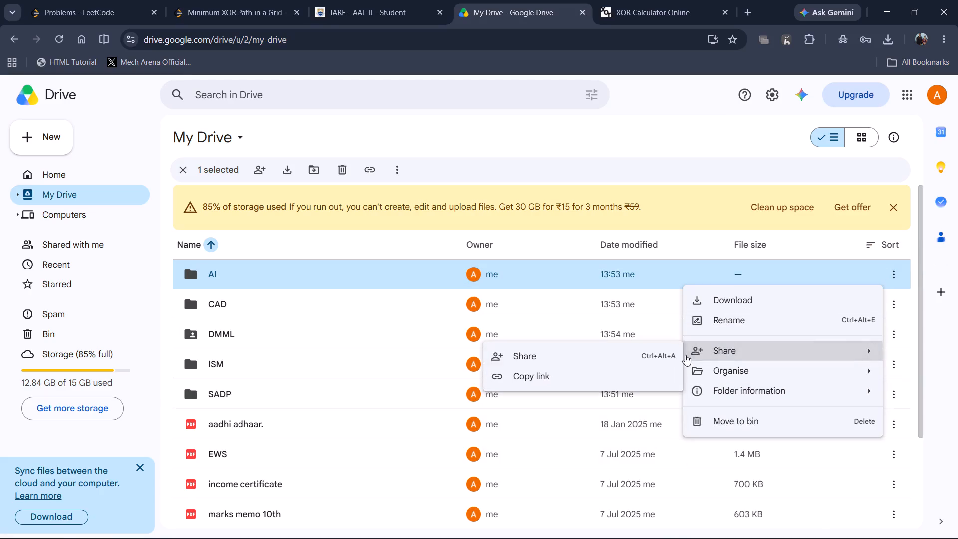
pyautogui.click(572, 357)
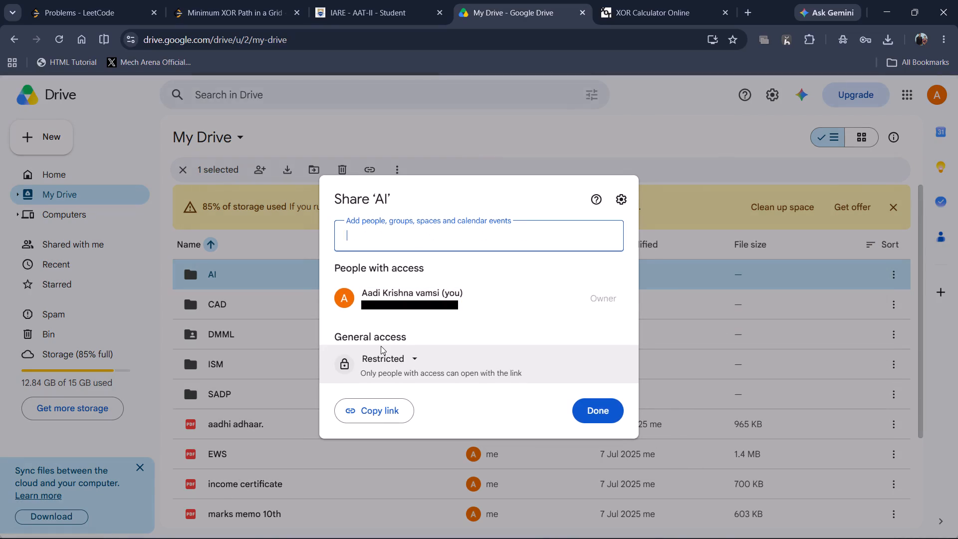
pyautogui.click(389, 359)
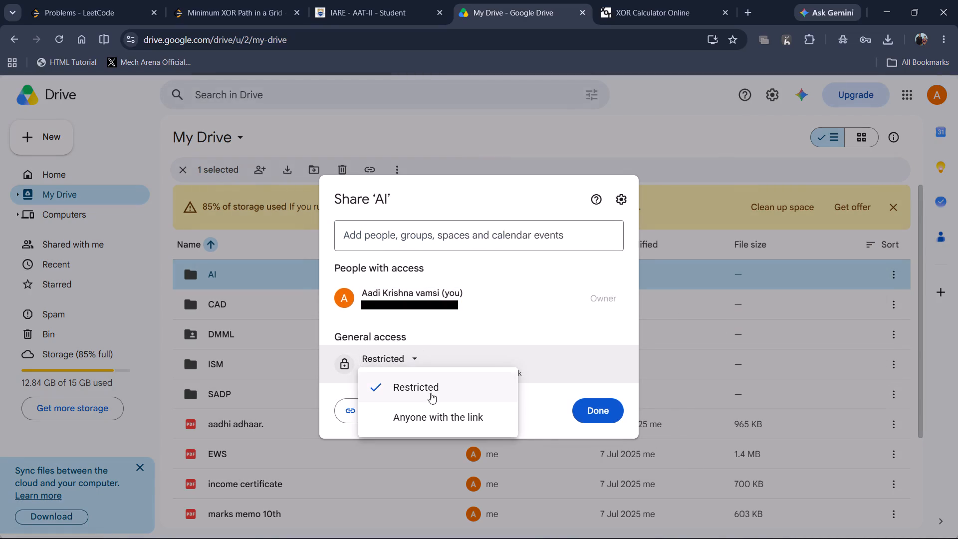
pyautogui.click(425, 415)
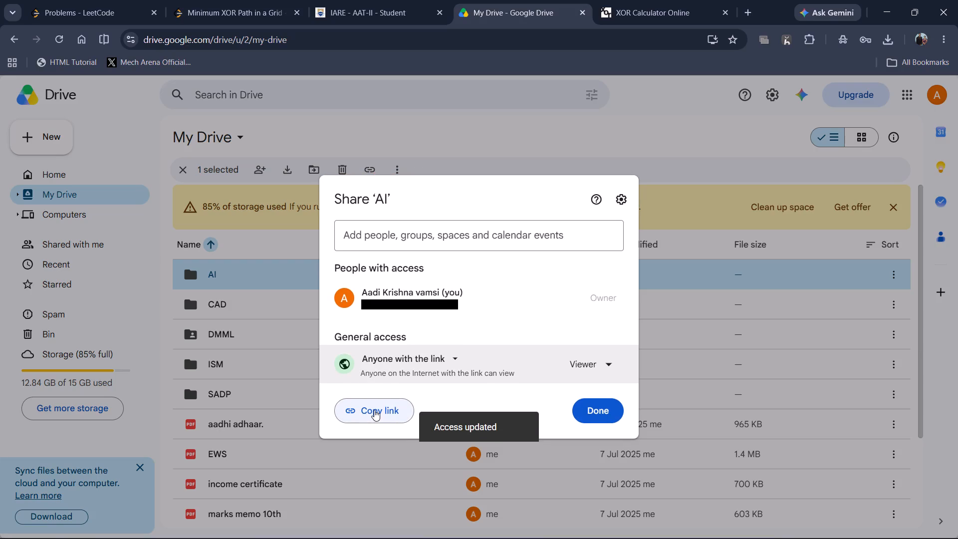
# Copy the AI folder's sharing link and enter it as the ACSD21 video link in Samvidha.
pyautogui.click(374, 410)
pyautogui.click(436, 0)
pyautogui.click(531, 404)
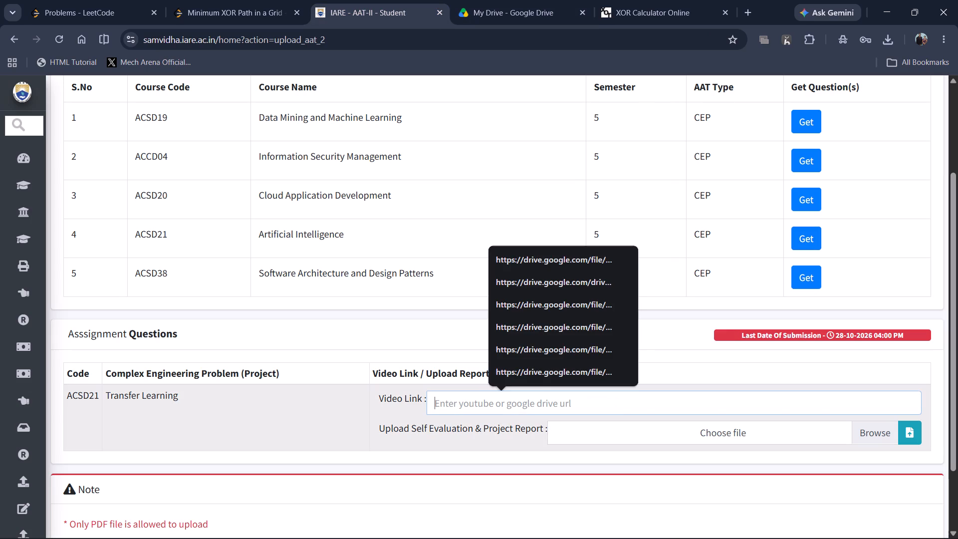
pyautogui.hotkey('ctrl', 'v')
# Attach AI SEM 5 REPORT.pdf from Downloads as the ACSD21 project report and upload the answer.
pyautogui.click(740, 430)
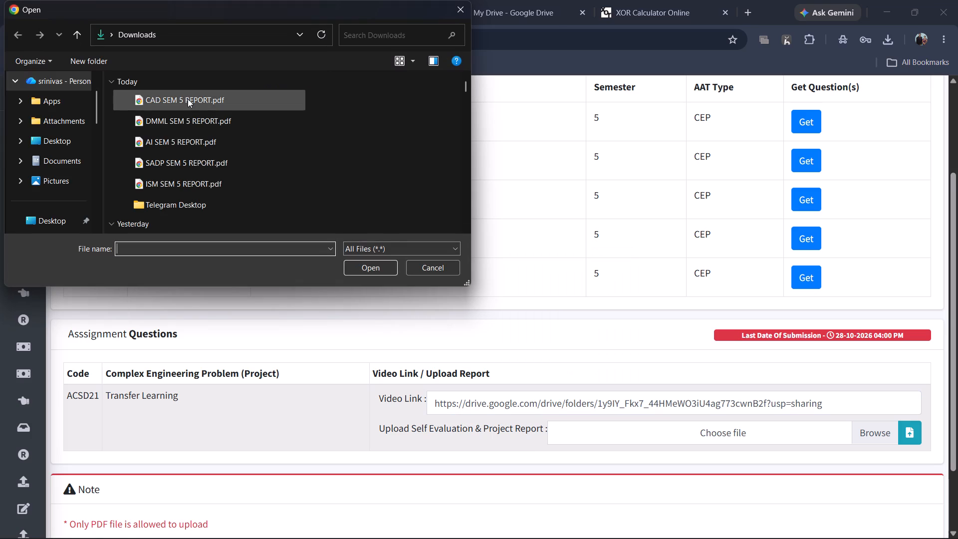
pyautogui.doubleClick(183, 140)
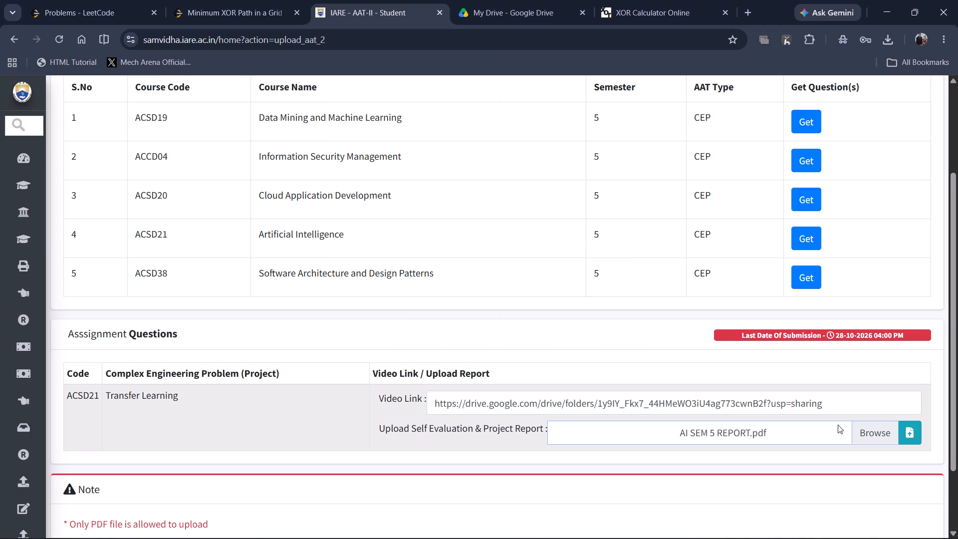
pyautogui.click(908, 430)
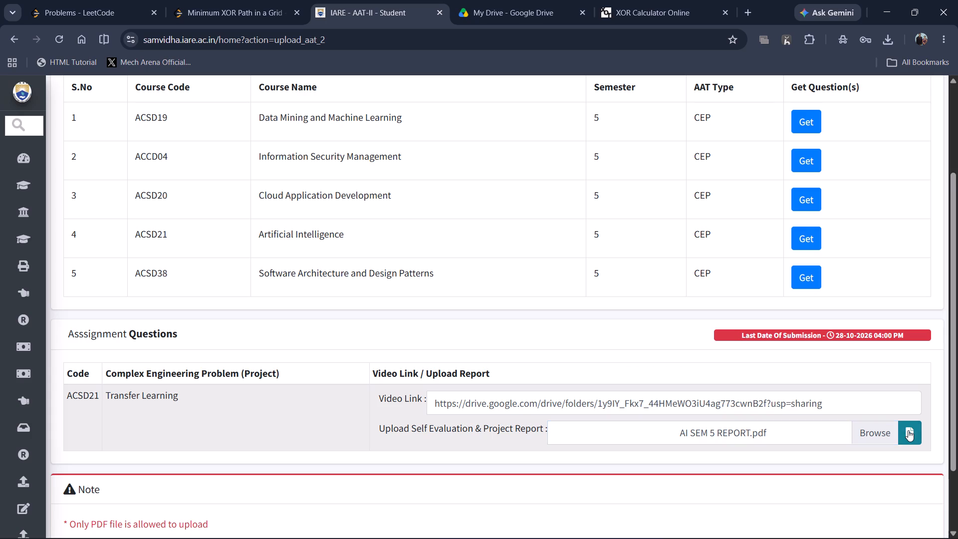
pyautogui.click(478, 372)
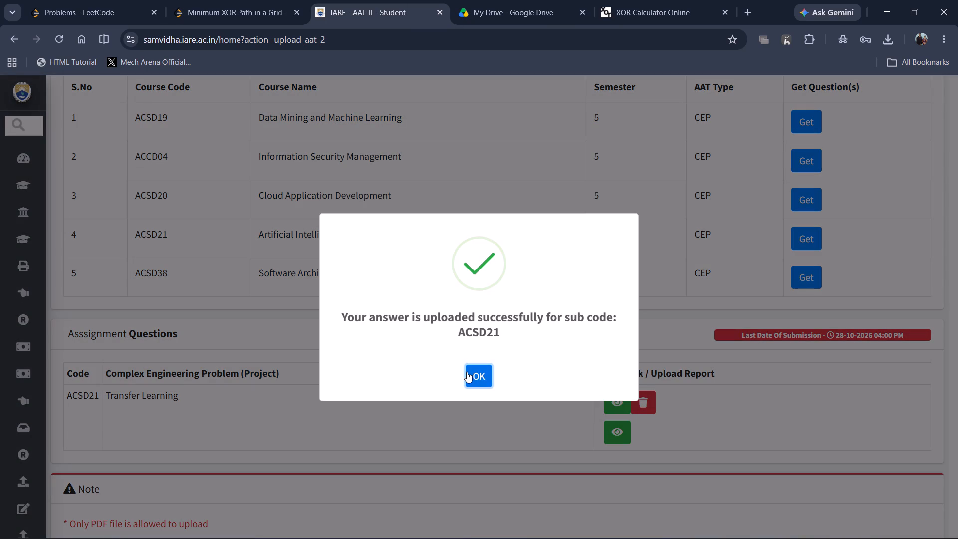
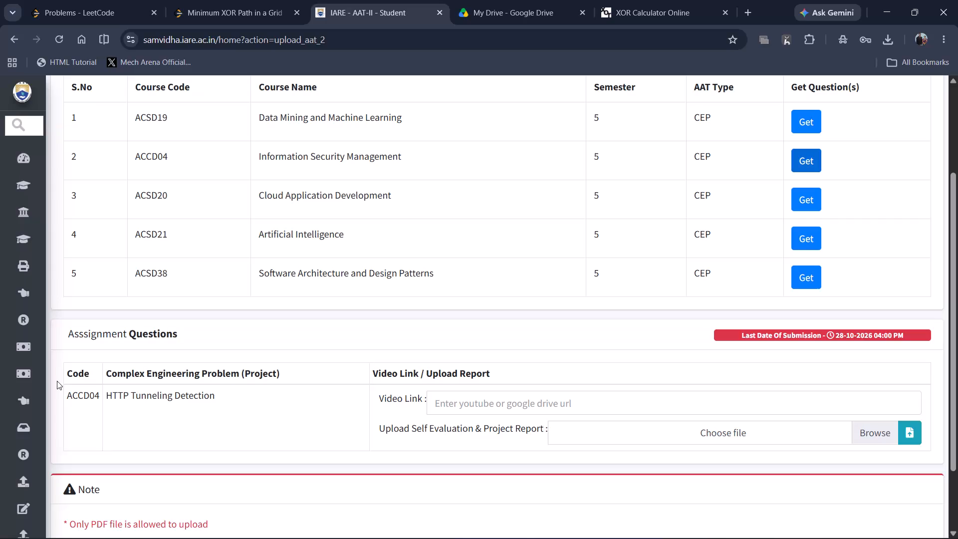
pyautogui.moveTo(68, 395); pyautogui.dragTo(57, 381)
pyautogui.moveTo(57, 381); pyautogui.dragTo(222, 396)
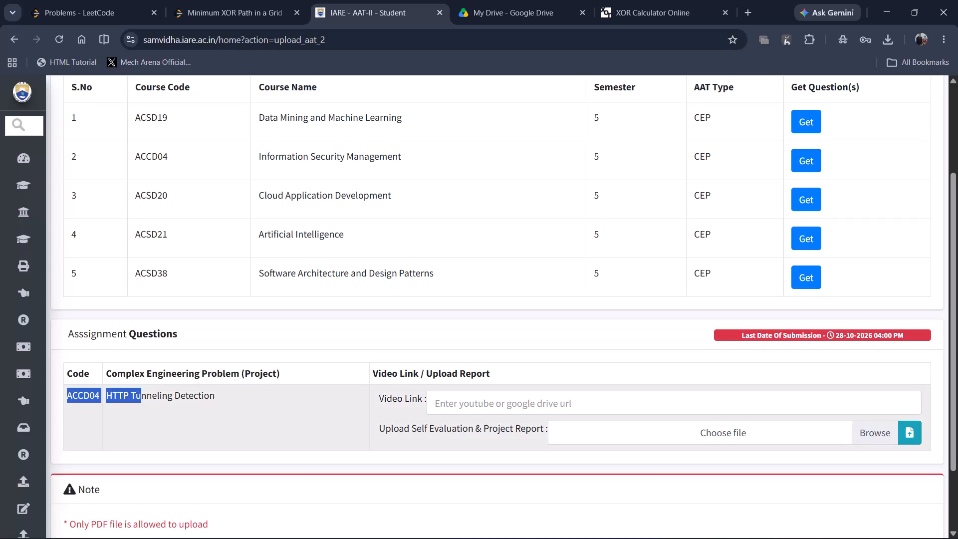
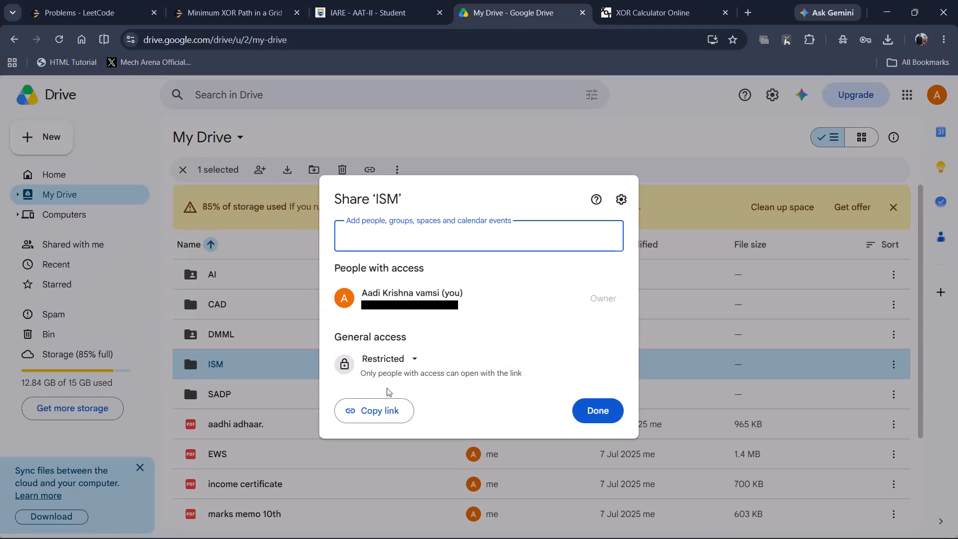
# Set the ISM folder's general access to anyone with the link and copy its sharing link.
pyautogui.keyDown('ctrl'); pyautogui.click(388, 359); pyautogui.keyUp('ctrl')
pyautogui.keyDown('ctrl'); pyautogui.click(430, 418); pyautogui.keyUp('ctrl')
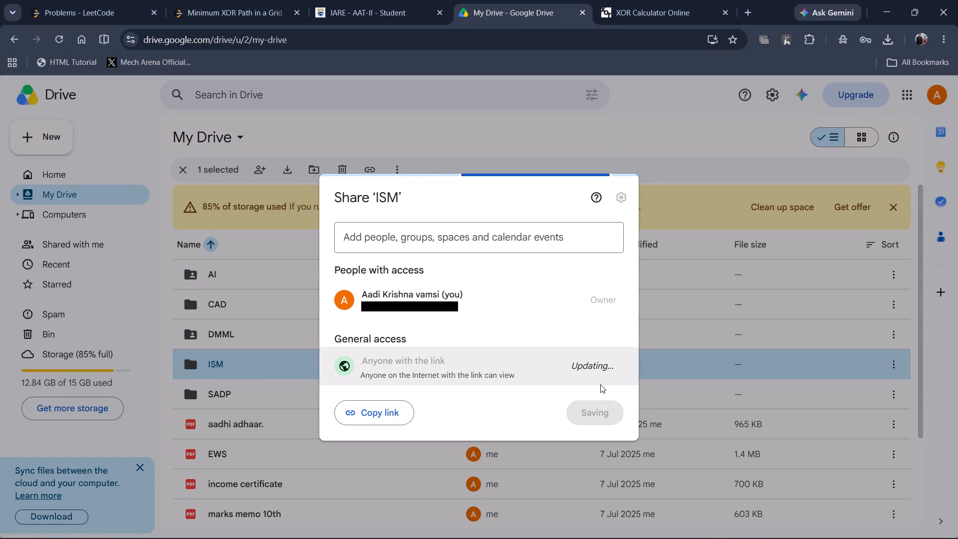
pyautogui.keyDown('ctrl'); pyautogui.click(389, 405); pyautogui.keyUp('ctrl')
pyautogui.press('Escape')
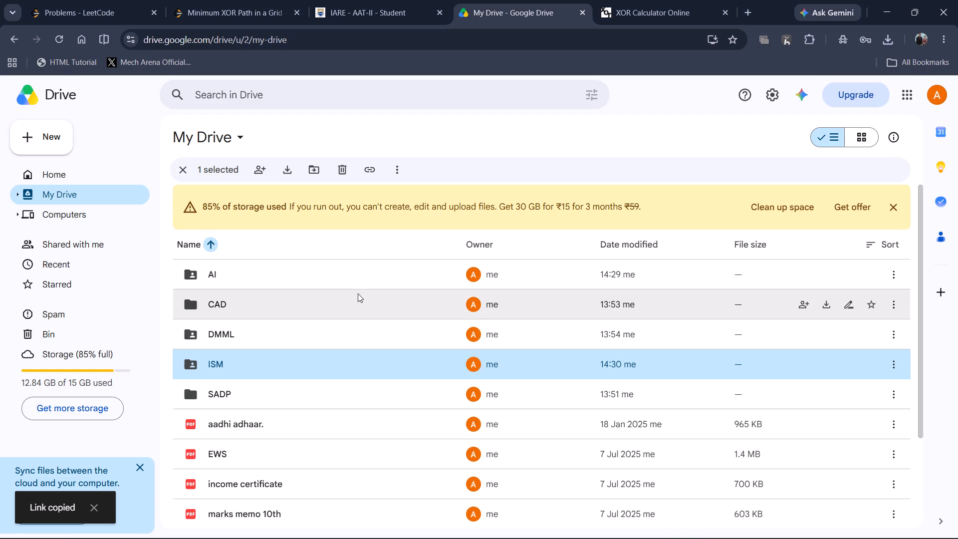
# On the Samvidha AAT-II page, submit the copied ISM folder link as video link with ISM SEM 5 REPORT.pdf for ACCD04.
pyautogui.keyDown('ctrl'); pyautogui.click(355, 0); pyautogui.keyUp('ctrl')
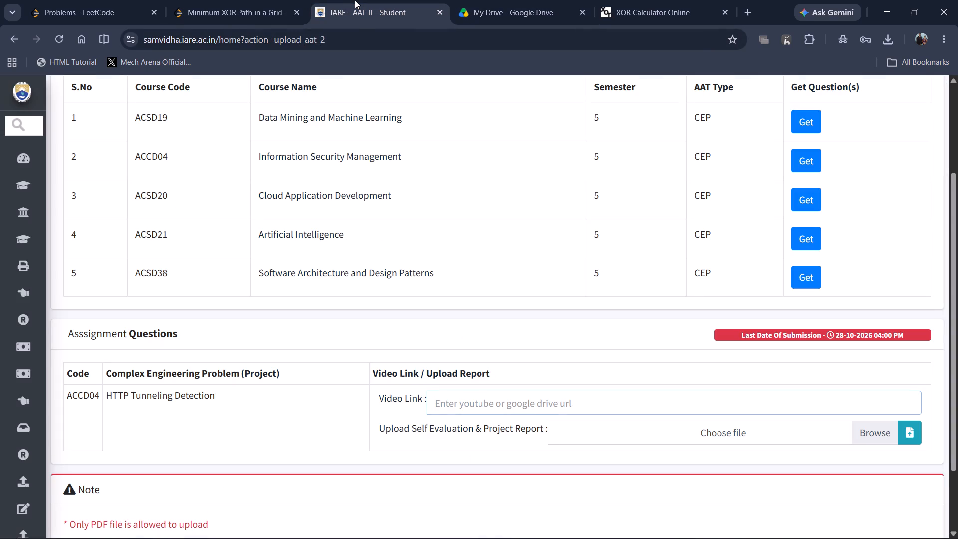
pyautogui.hotkey('ctrl', 'v')
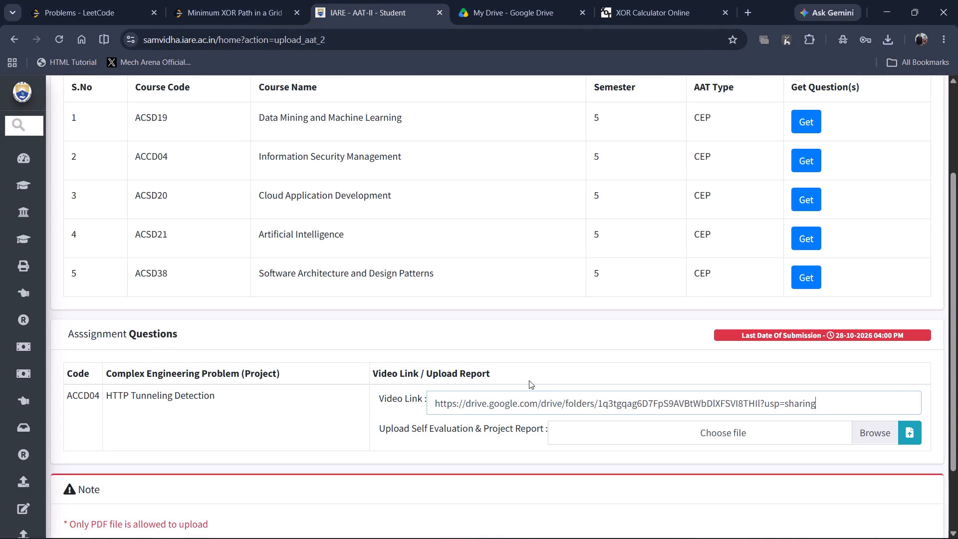
pyautogui.moveTo(695, 448); pyautogui.dragTo(708, 432)
pyautogui.click(708, 432)
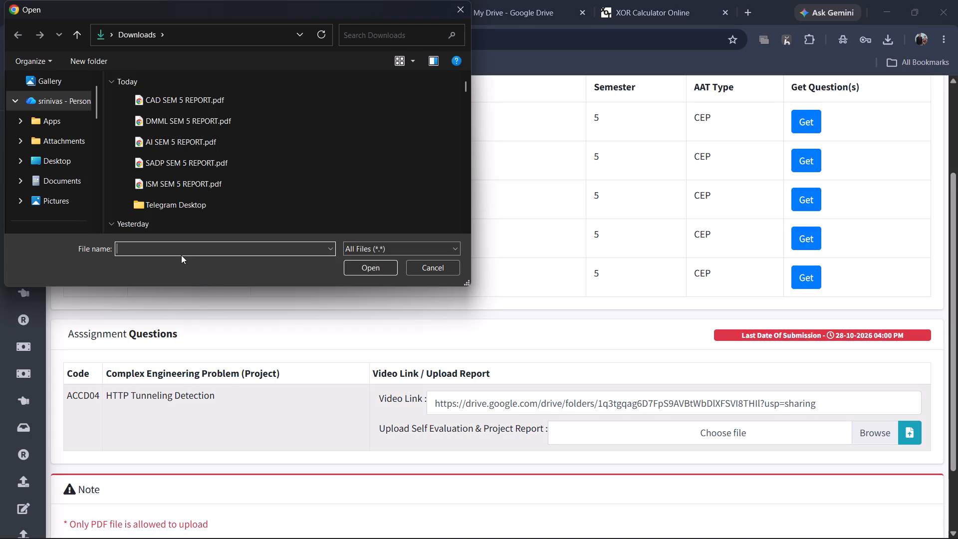
pyautogui.doubleClick(180, 184)
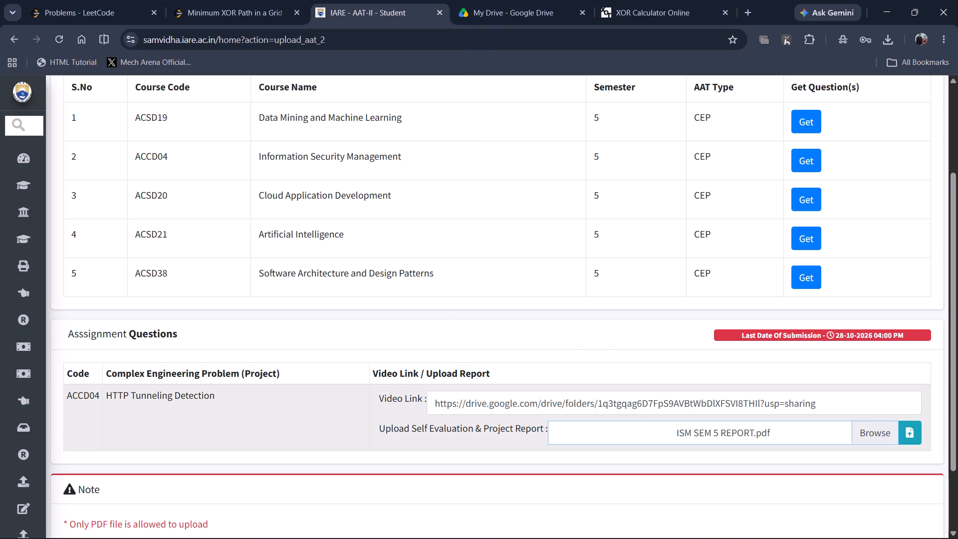
pyautogui.click(908, 433)
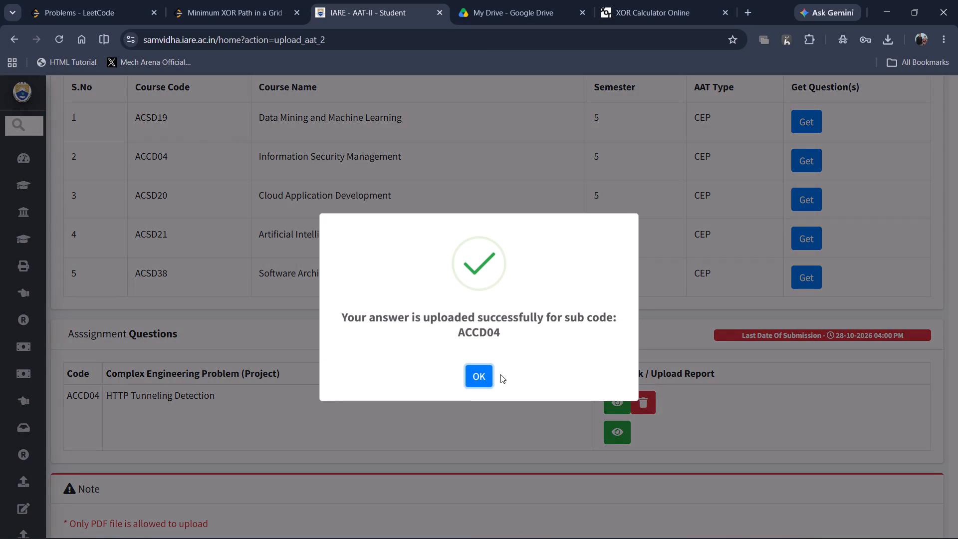
pyautogui.click(481, 375)
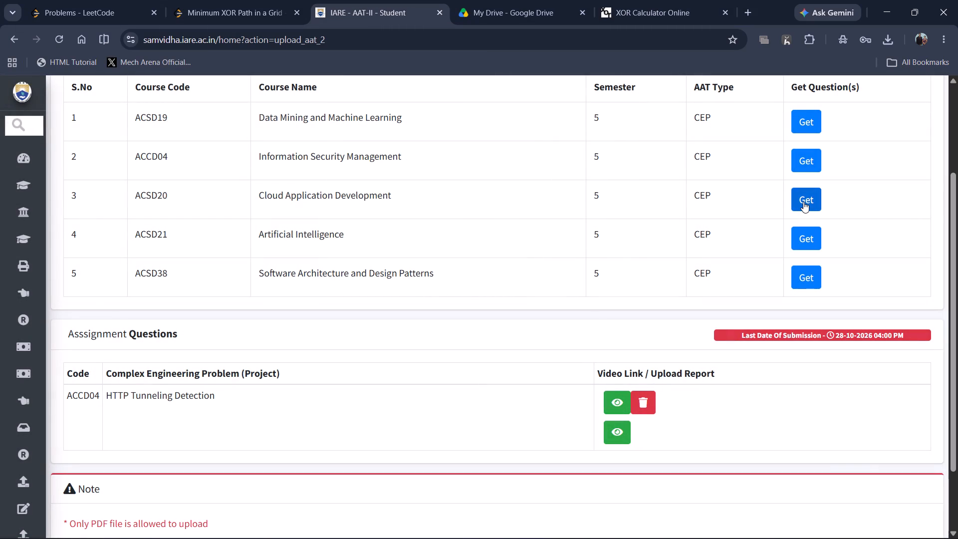
# Get the assignment question for Cloud Application Development (ACSD20).
pyautogui.click(803, 202)
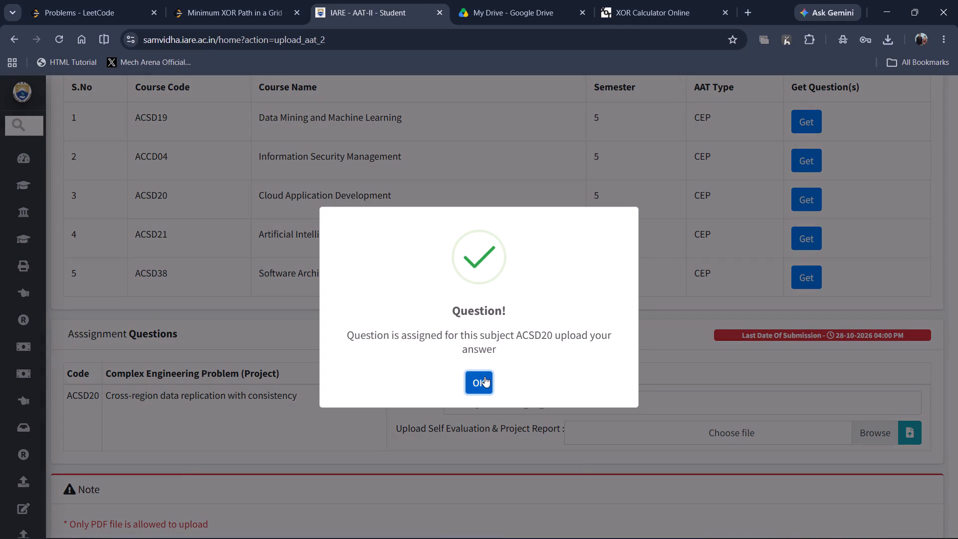
pyautogui.click(484, 376)
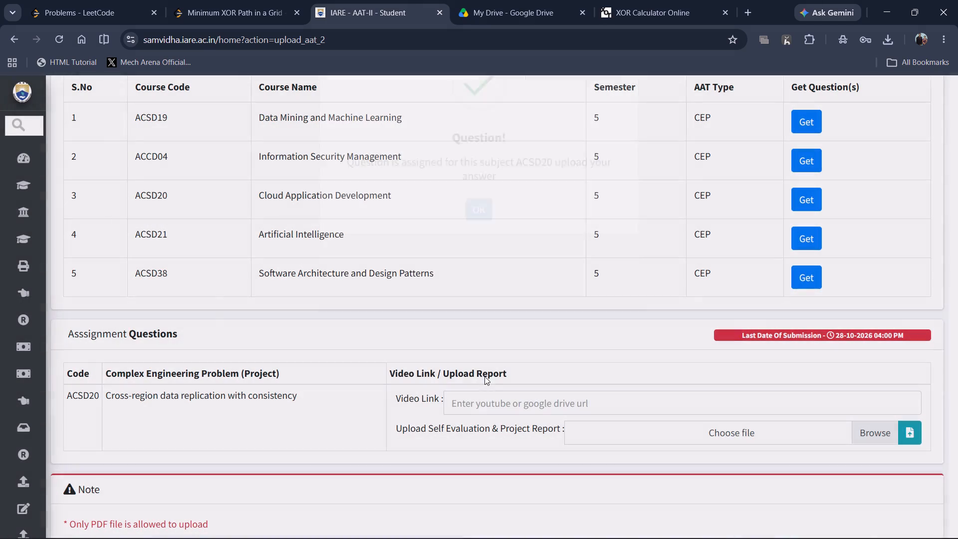
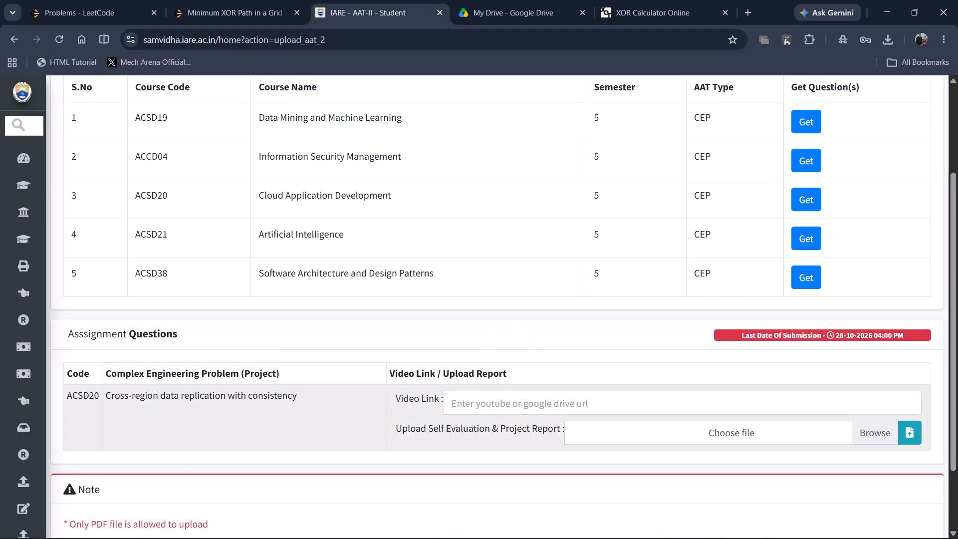
# In Google Drive, set the CAD folder's general access to anyone with the link and copy its sharing link.
pyautogui.click(548, 0)
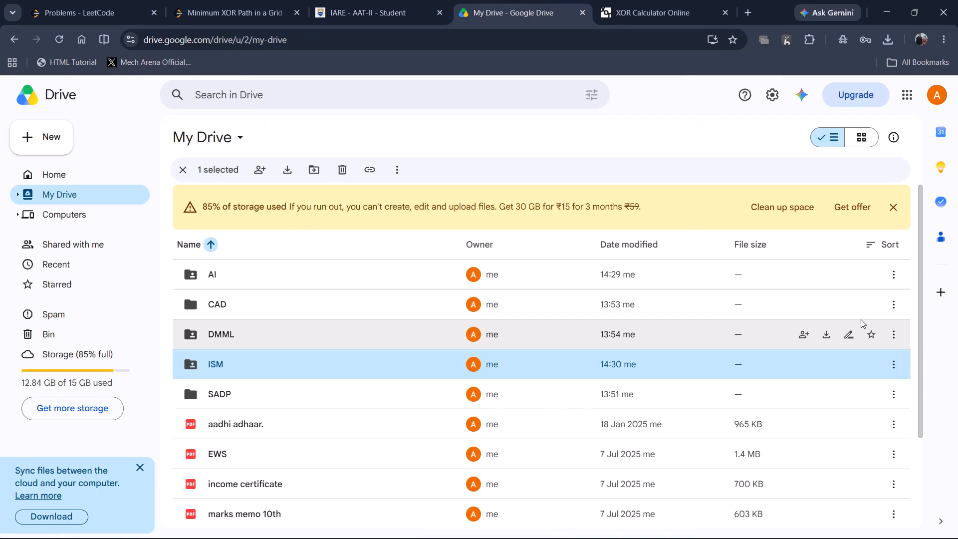
pyautogui.click(895, 305)
pyautogui.click(747, 382)
pyautogui.click(632, 387)
pyautogui.click(392, 356)
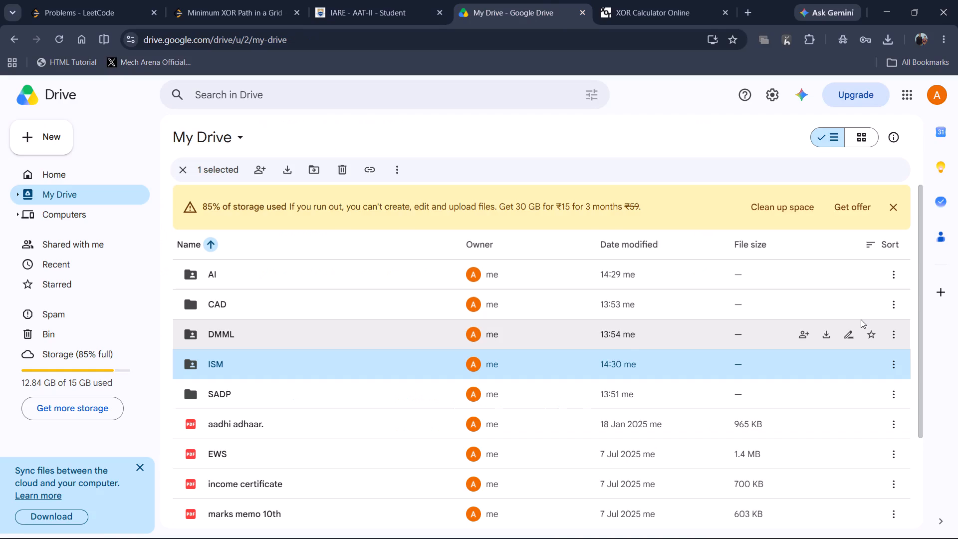
pyautogui.click(416, 424)
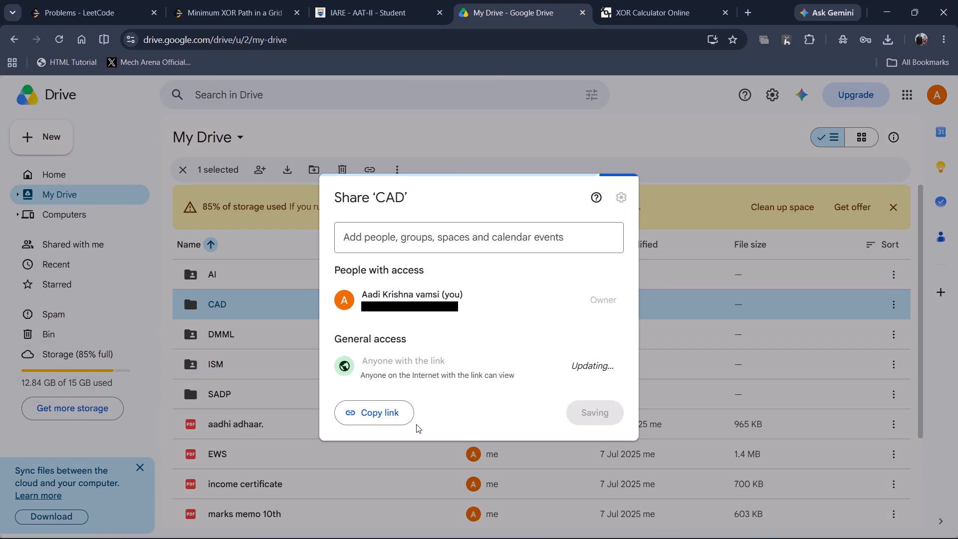
pyautogui.click(367, 415)
pyautogui.press('Escape')
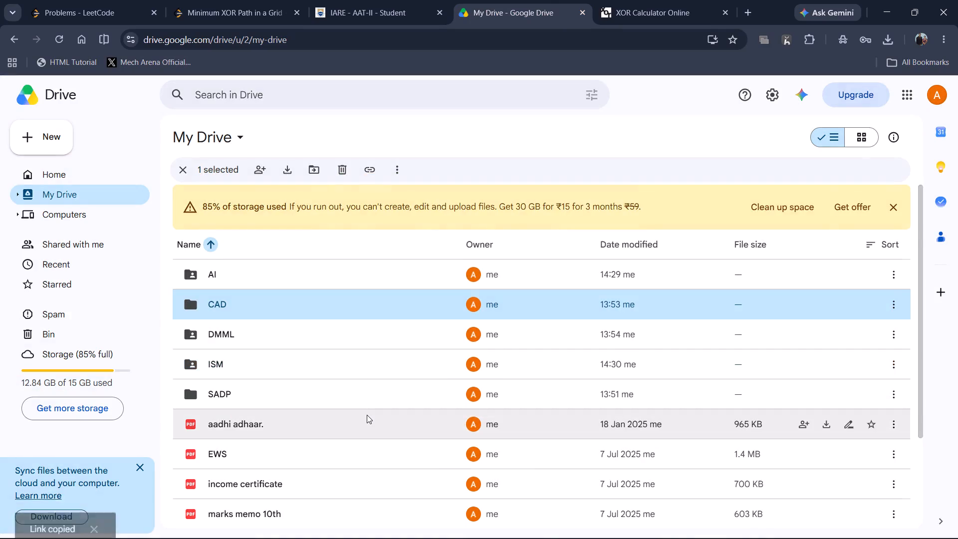
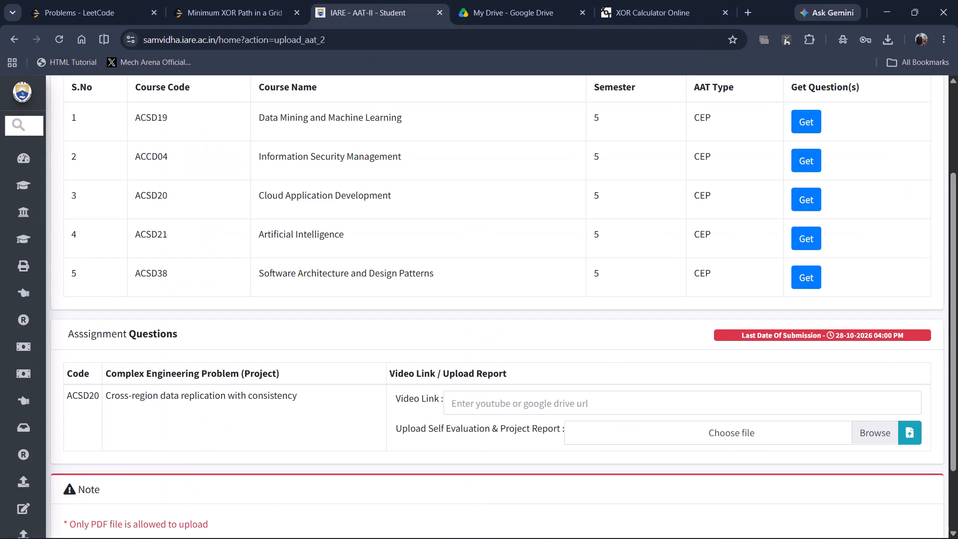
pyautogui.keyDown('alt'); pyautogui.click(477, 399); pyautogui.keyUp('alt')
pyautogui.hotkey('ctrl', 'v')
pyautogui.press('Tab')
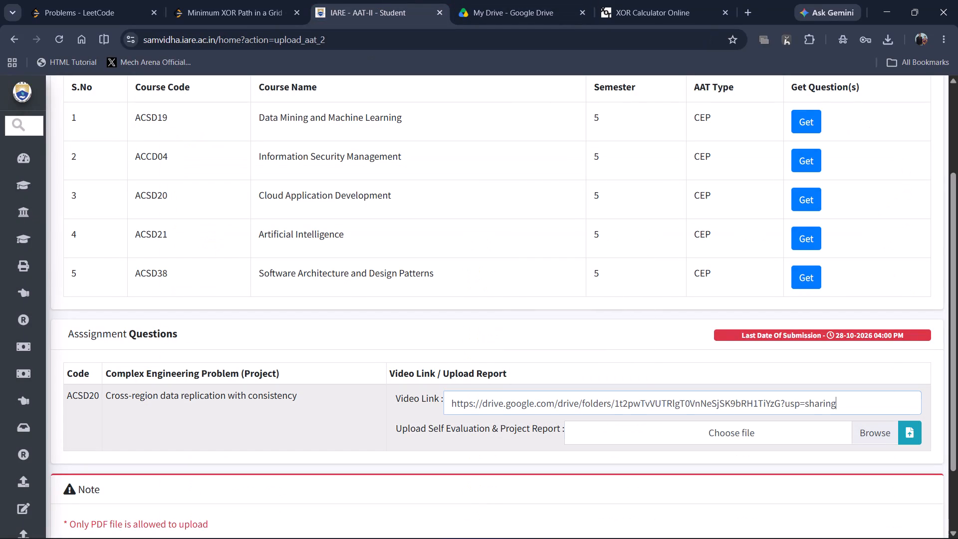
pyautogui.press('Return')
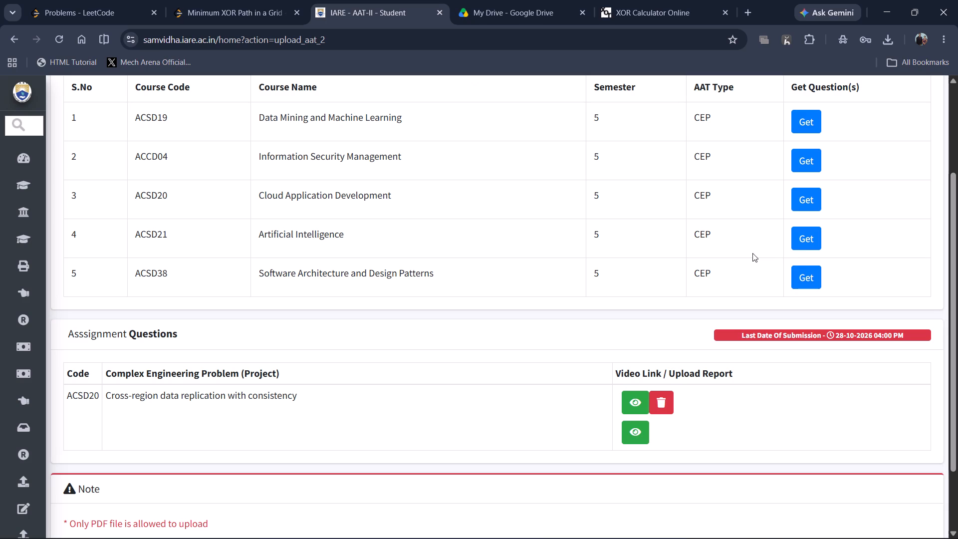
# Load the Software Architecture and Design Patterns (ACSD38) question and copy its course code and problem statement.
pyautogui.click(804, 271)
pyautogui.click(487, 385)
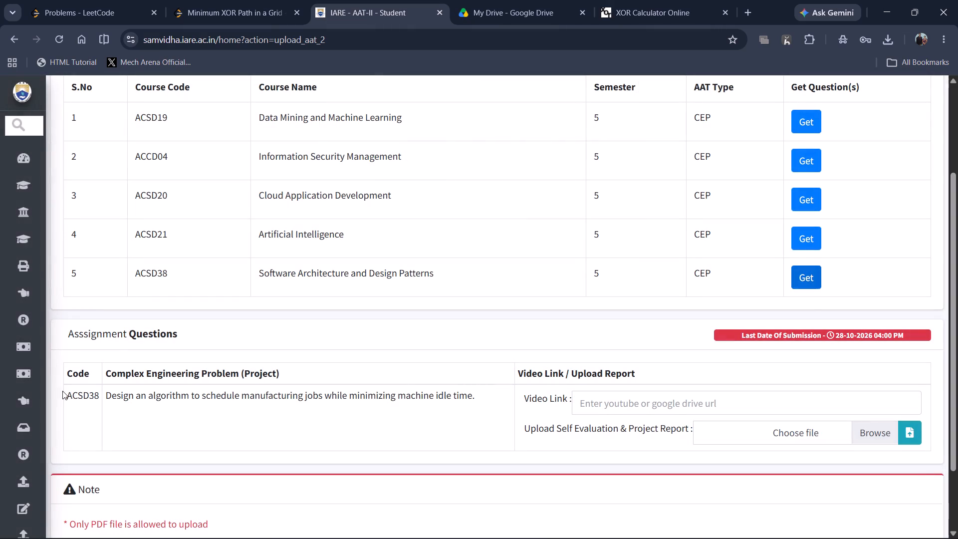
pyautogui.click(69, 393)
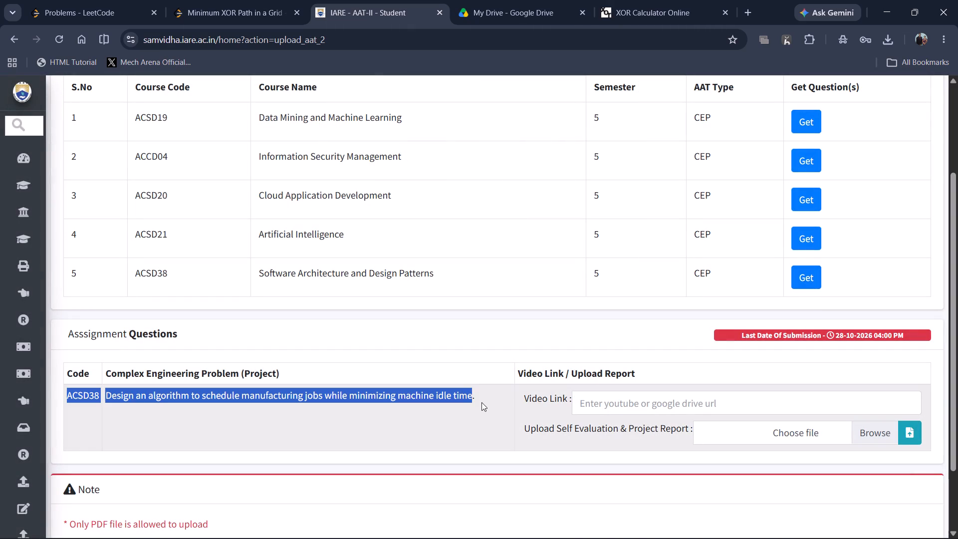
pyautogui.hotkey('ctrl', 'c')
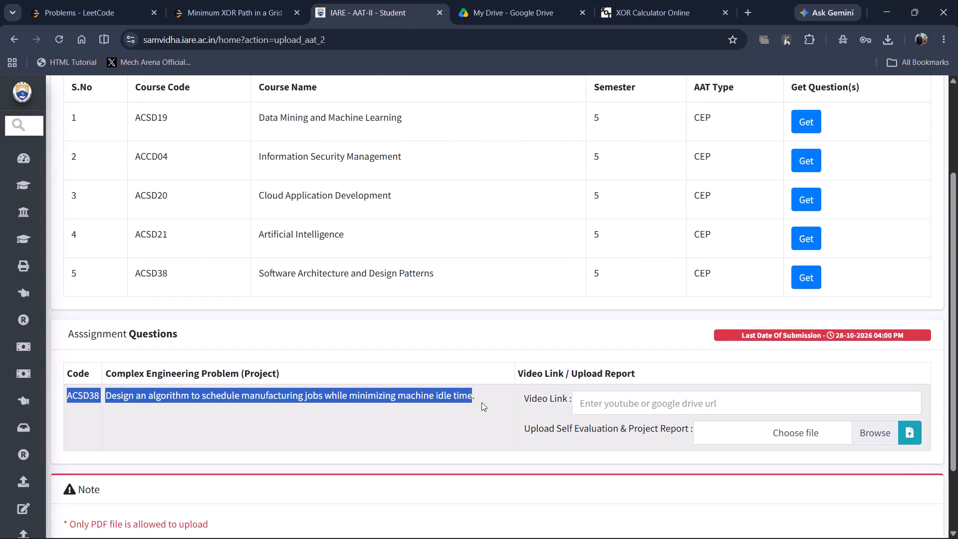
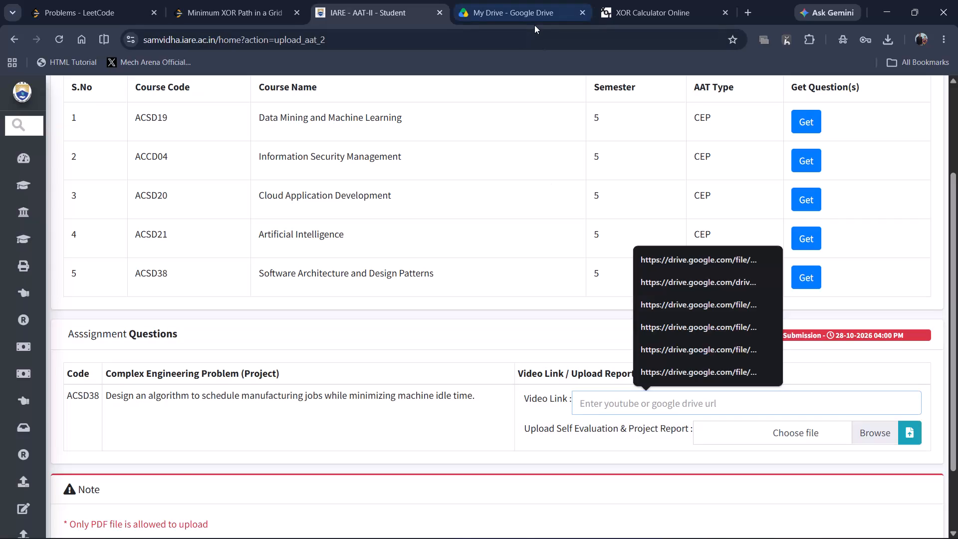
# In Google Drive, share the SADP folder with anyone with the link as viewer and copy its link.
pyautogui.click(903, 392)
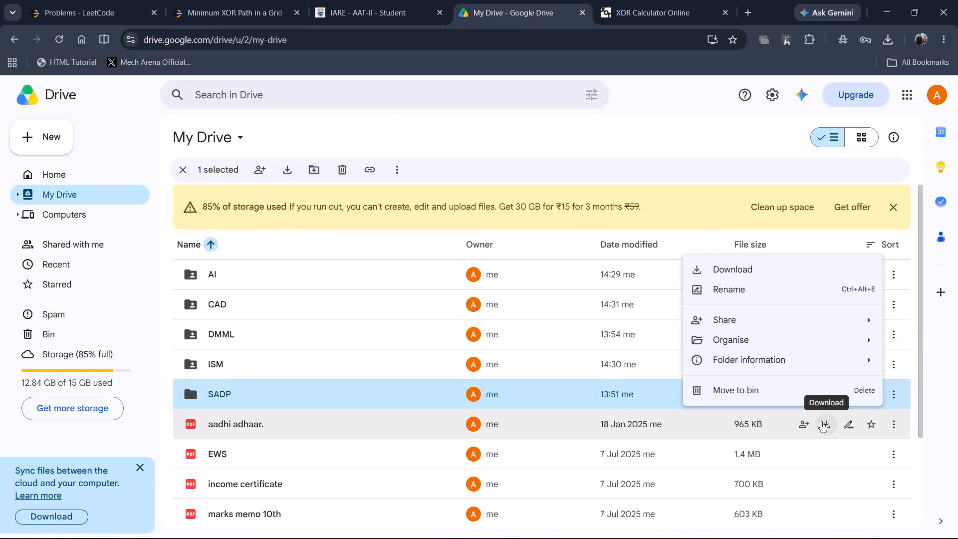
pyautogui.click(733, 320)
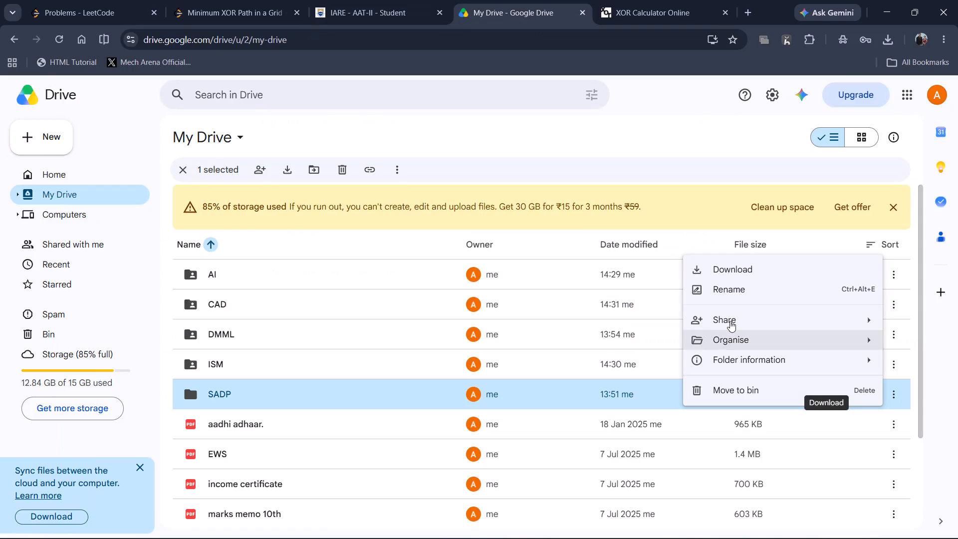
pyautogui.click(629, 320)
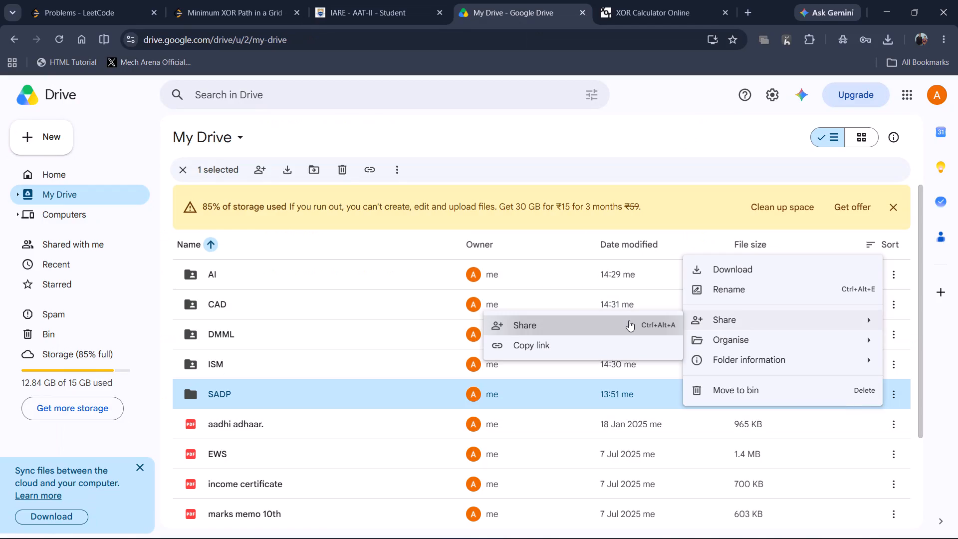
pyautogui.click(390, 356)
pyautogui.click(443, 417)
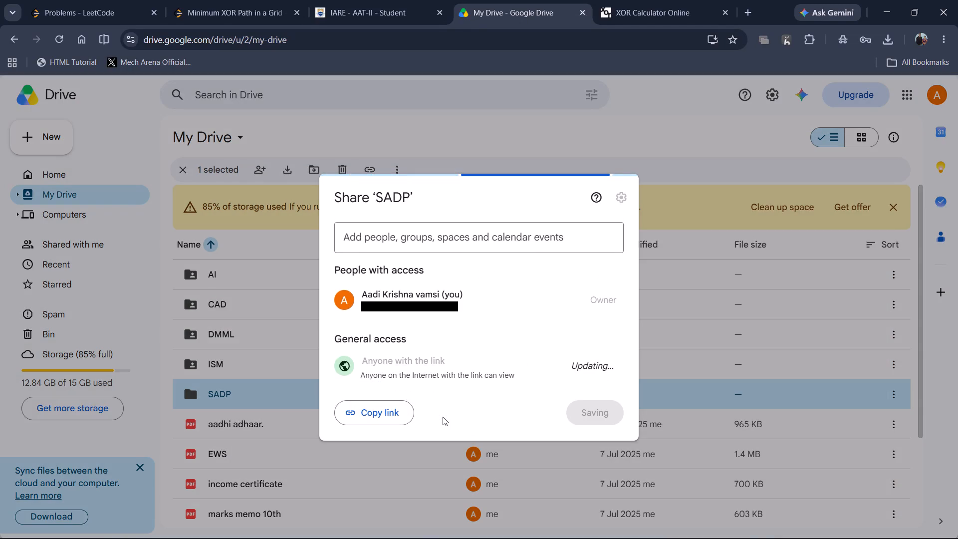
pyautogui.click(379, 418)
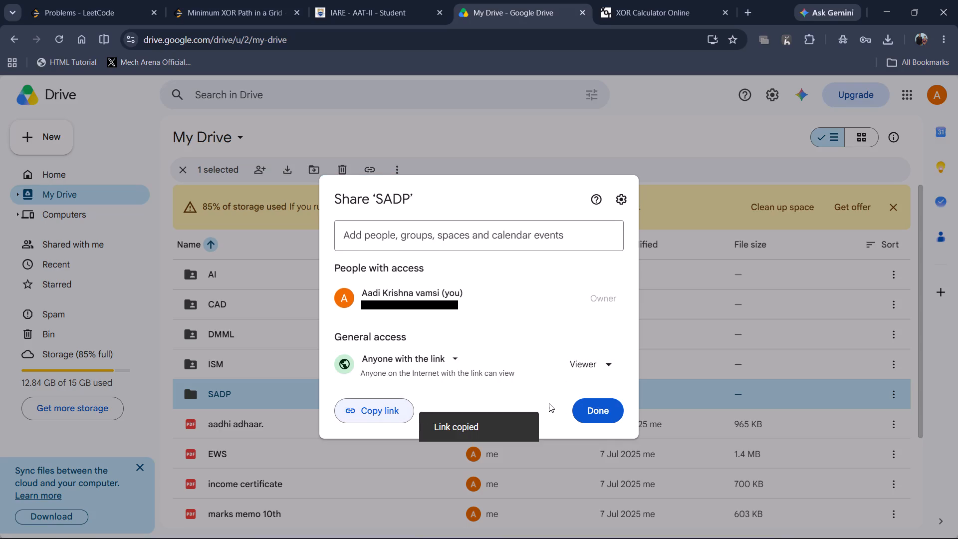
pyautogui.click(598, 412)
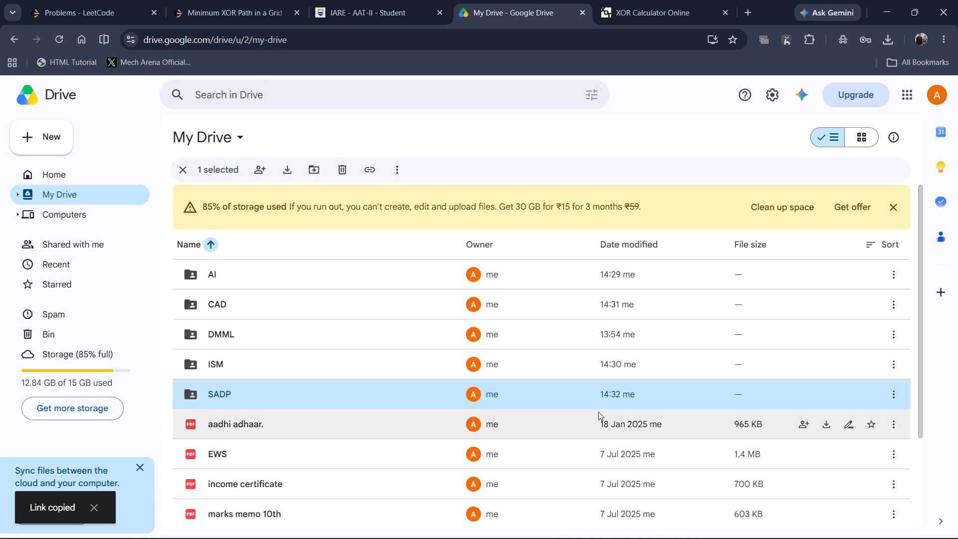
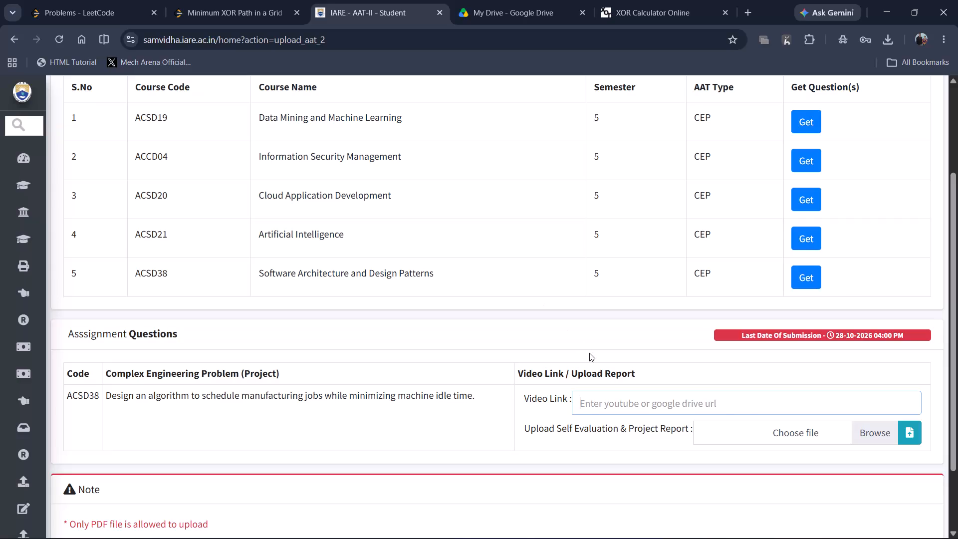
# Submit the ACSD38 assignment with the copied SADP folder link as video link and SADP SEM 5 REPORT.pdf as the report.
pyautogui.hotkey('ctrl', 'v')
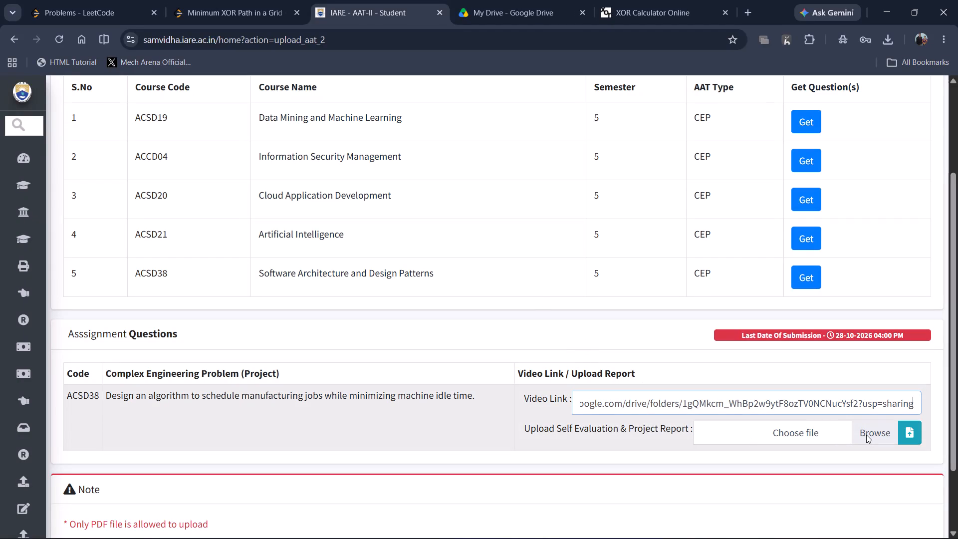
pyautogui.click(866, 435)
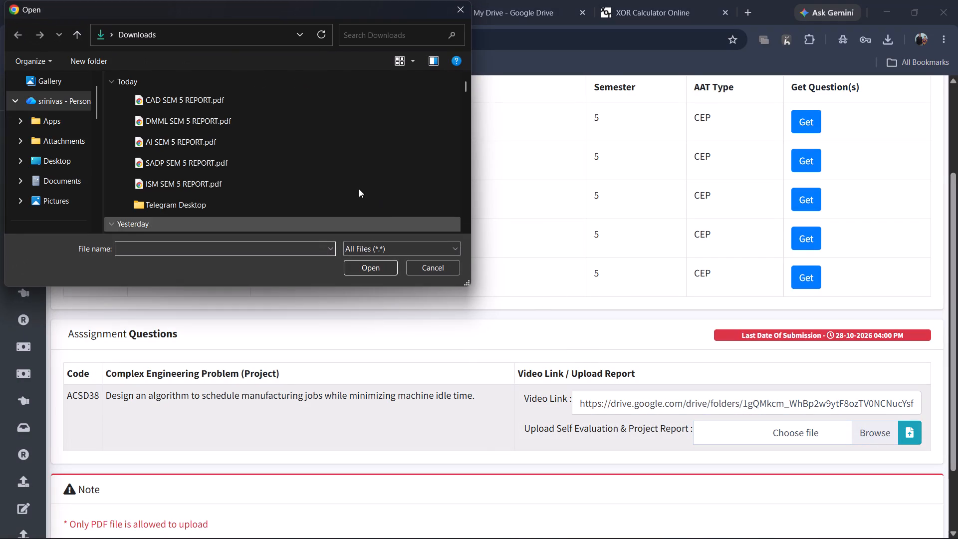
pyautogui.doubleClick(208, 160)
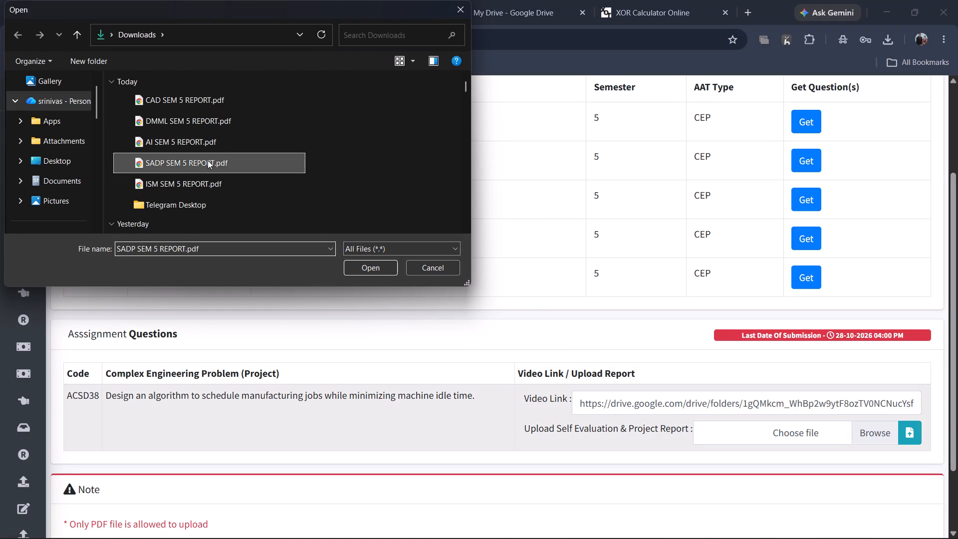
pyautogui.click(907, 430)
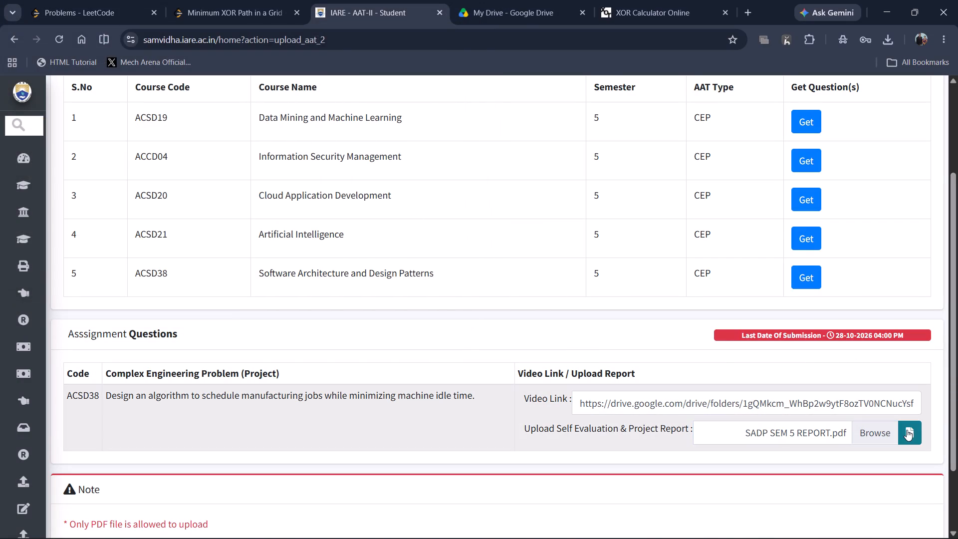
pyautogui.click(487, 374)
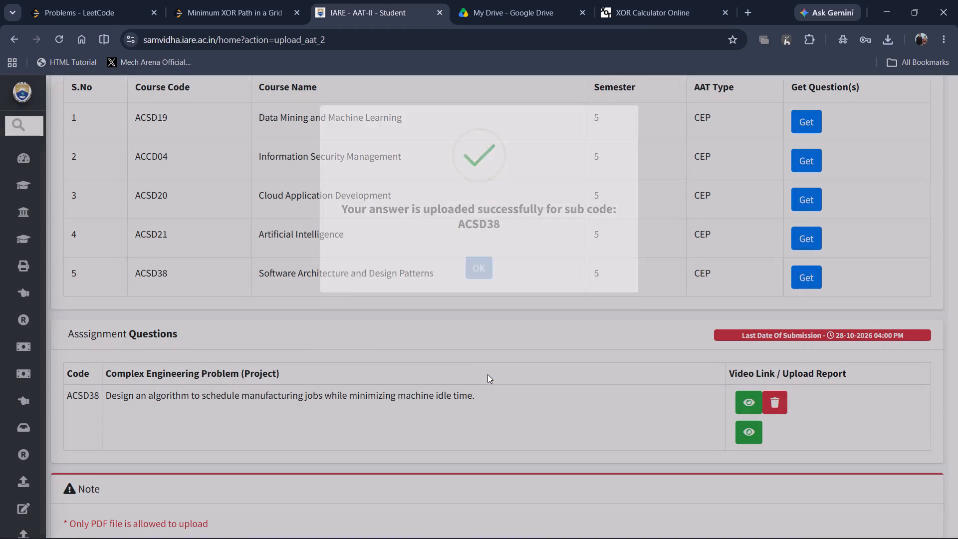
# Open the submitted ACSD38 video link to check the Drive folder it leads to, and close it again.
pyautogui.click(745, 402)
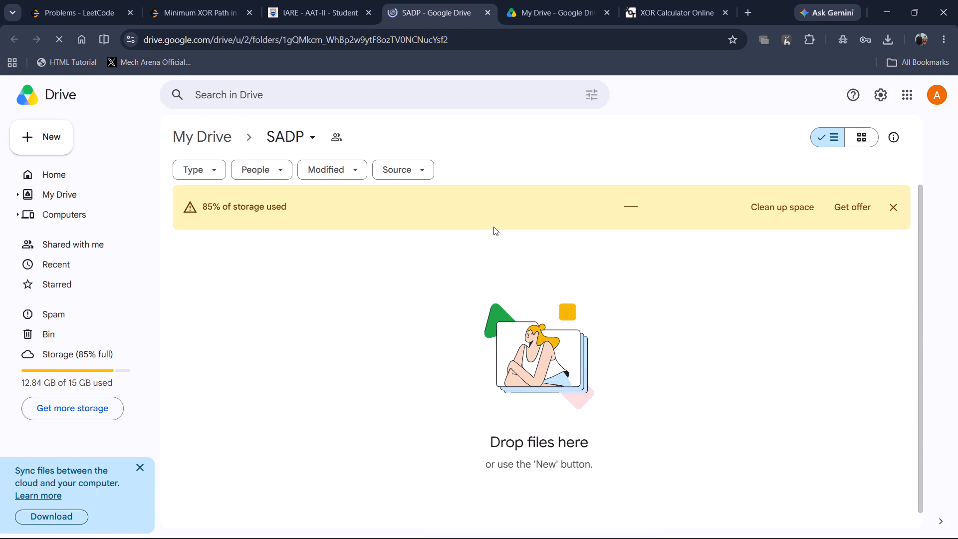
pyautogui.hotkey('ctrl', 'w')
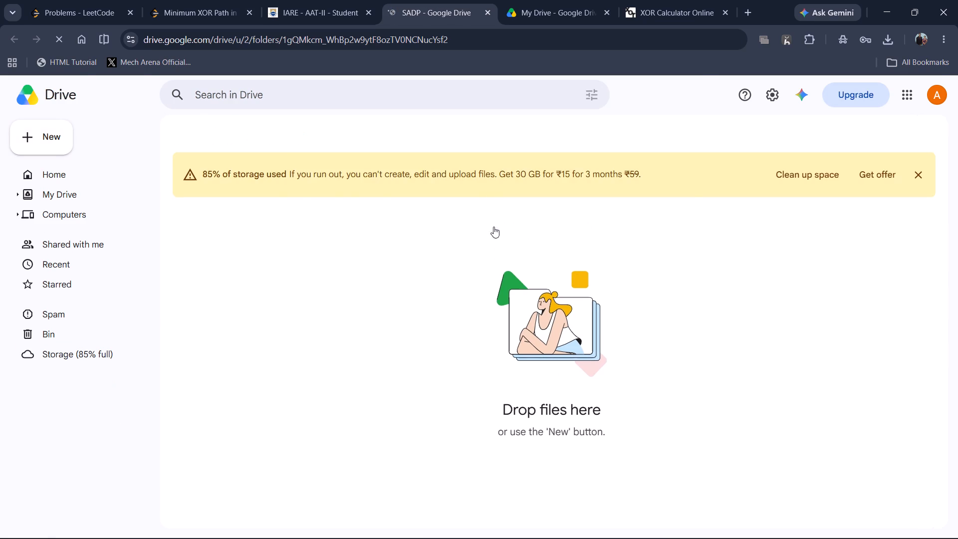
# Open the uploaded ACSD38 report PDF and look through its pages, returning to the cover page.
pyautogui.click(746, 430)
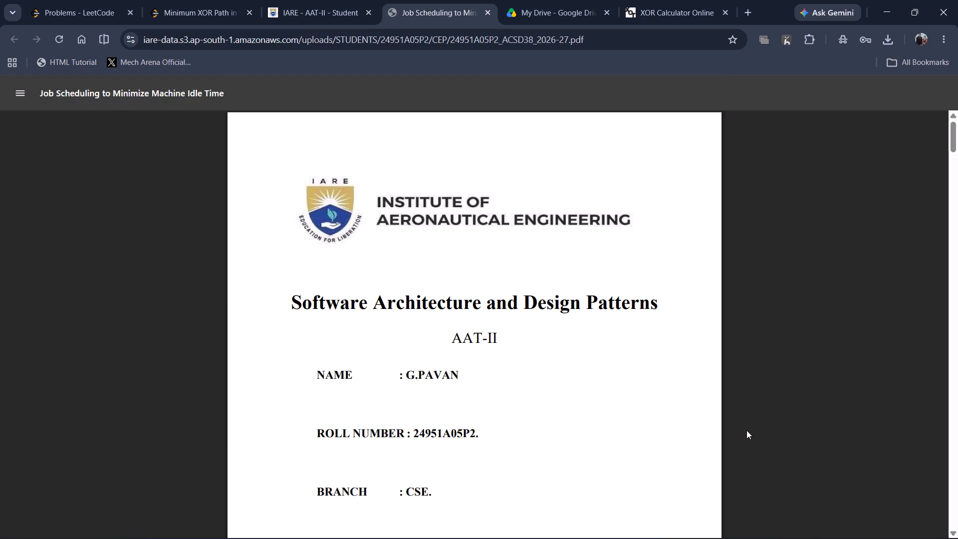
pyautogui.scroll(-8, 746, 430)
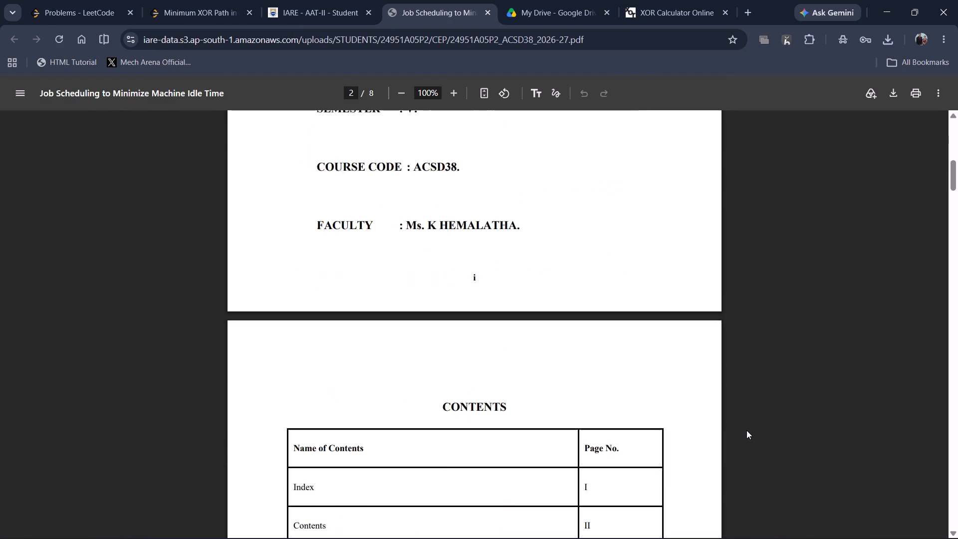
pyautogui.scroll(-8, 746, 430)
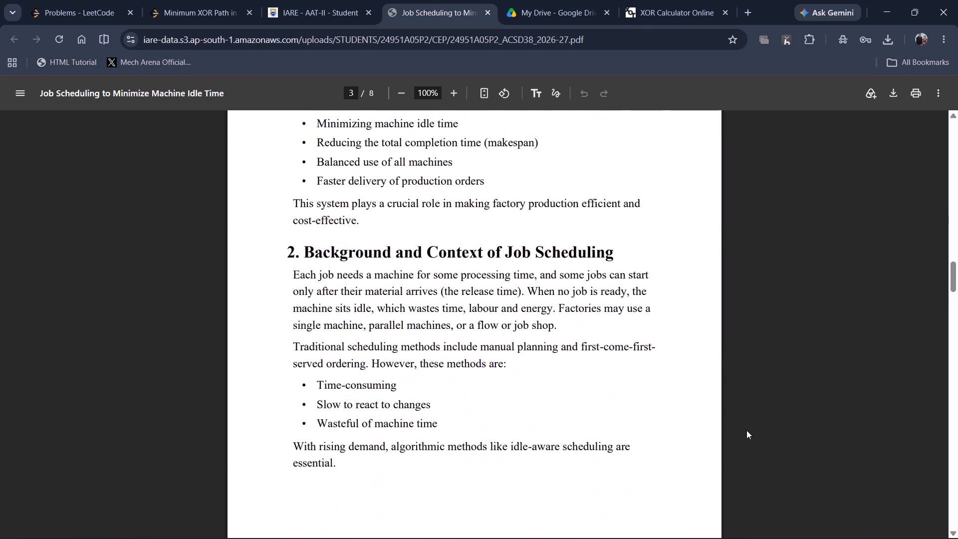
pyautogui.scroll(-7, 746, 430)
pyautogui.scroll(11, 746, 430)
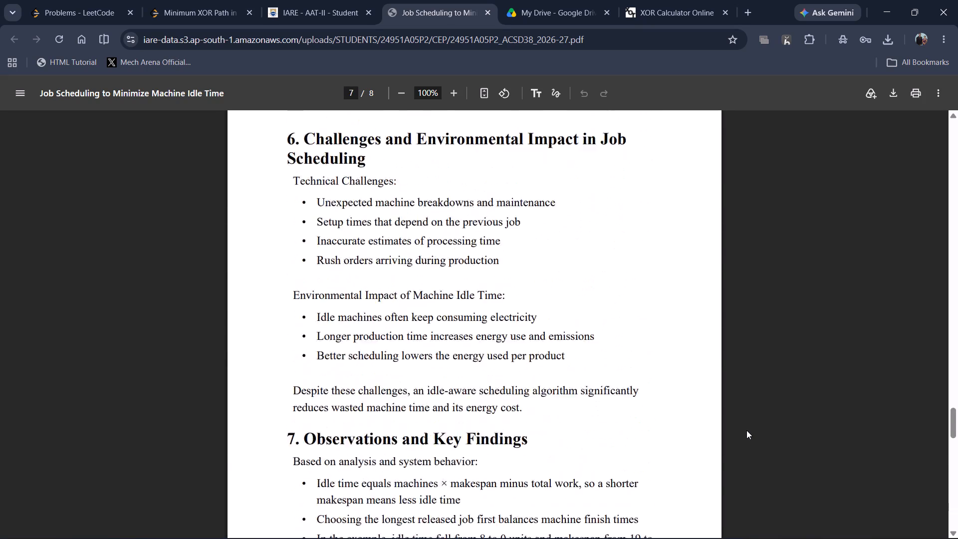
pyautogui.hscroll(1, 746, 430)
pyautogui.scroll(10, 746, 430)
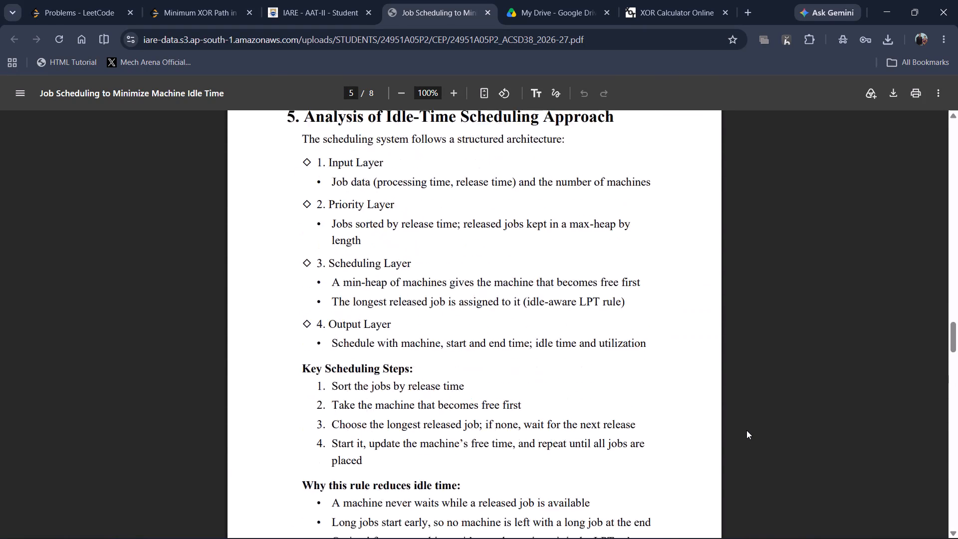